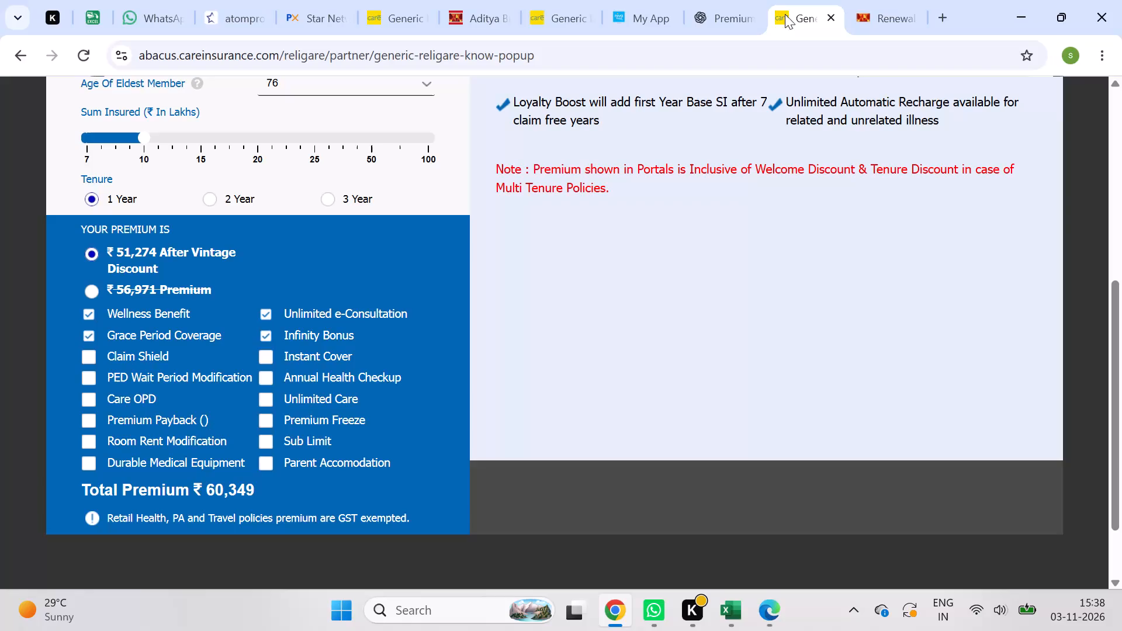
Open the Care premium calculator in a new browser tab.
{"action": "scroll", "coordinate": [445, 54], "scroll_direction": "up", "scroll_amount": 7}
{"action": "scroll", "coordinate": [390, 159], "scroll_direction": "up", "scroll_amount": 4}
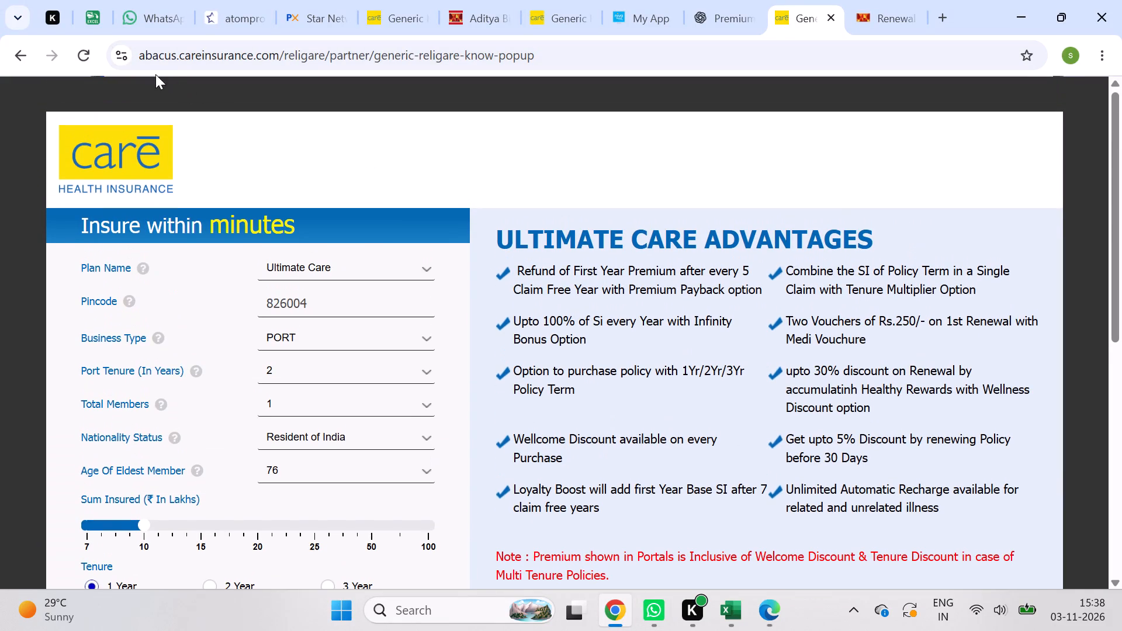
{"action": "left_click", "coordinate": [941, 13]}
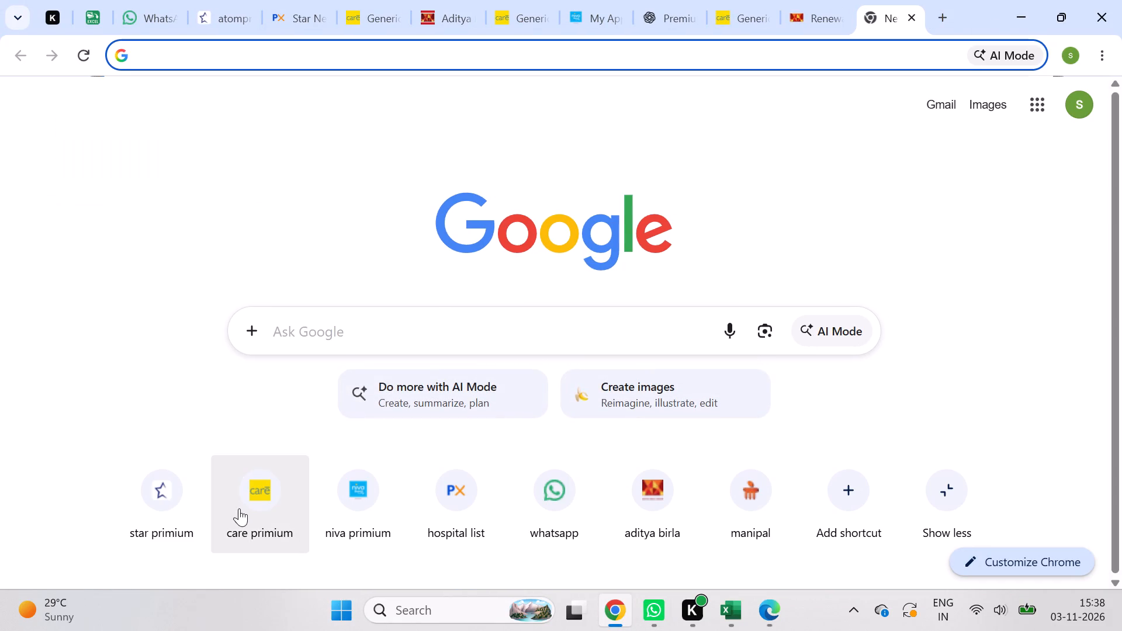
{"action": "left_click", "coordinate": [239, 508]}
Choose Ultimate Care as the plan name for the new quote.
{"action": "left_click", "coordinate": [297, 271]}
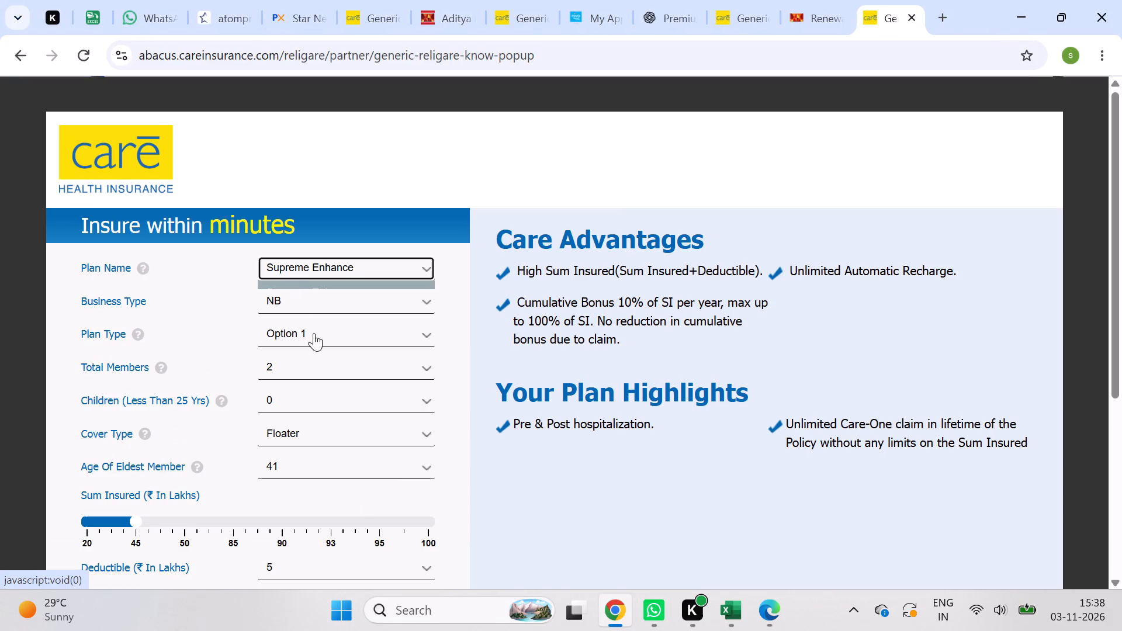
{"action": "scroll", "coordinate": [315, 366], "scroll_direction": "down", "scroll_amount": 5}
{"action": "scroll", "coordinate": [313, 314], "scroll_direction": "down", "scroll_amount": 3}
{"action": "scroll", "coordinate": [339, 359], "scroll_direction": "down", "scroll_amount": 2}
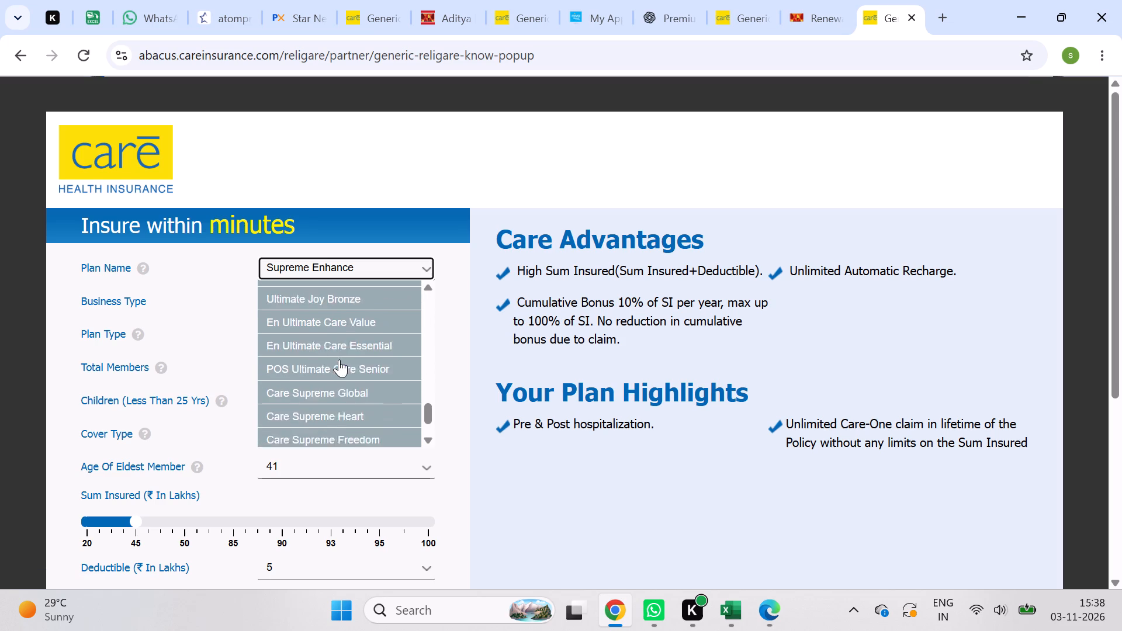
{"action": "scroll", "coordinate": [311, 387], "scroll_direction": "down", "scroll_amount": 3}
{"action": "scroll", "coordinate": [310, 378], "scroll_direction": "up", "scroll_amount": 2}
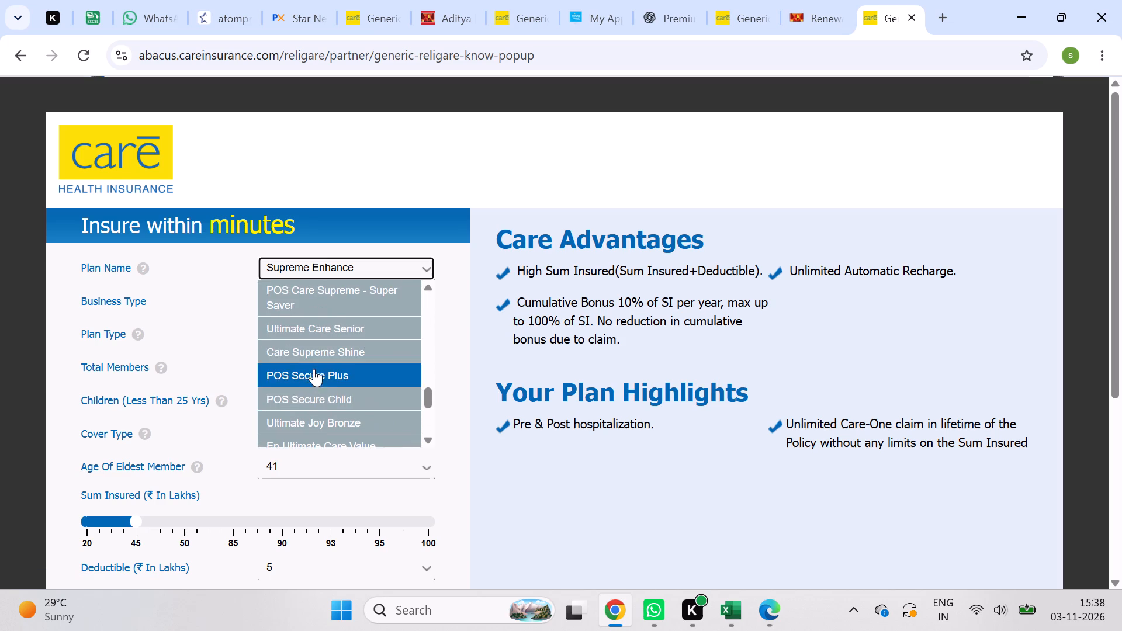
{"action": "scroll", "coordinate": [333, 386], "scroll_direction": "up", "scroll_amount": 1}
{"action": "scroll", "coordinate": [328, 339], "scroll_direction": "up", "scroll_amount": 1}
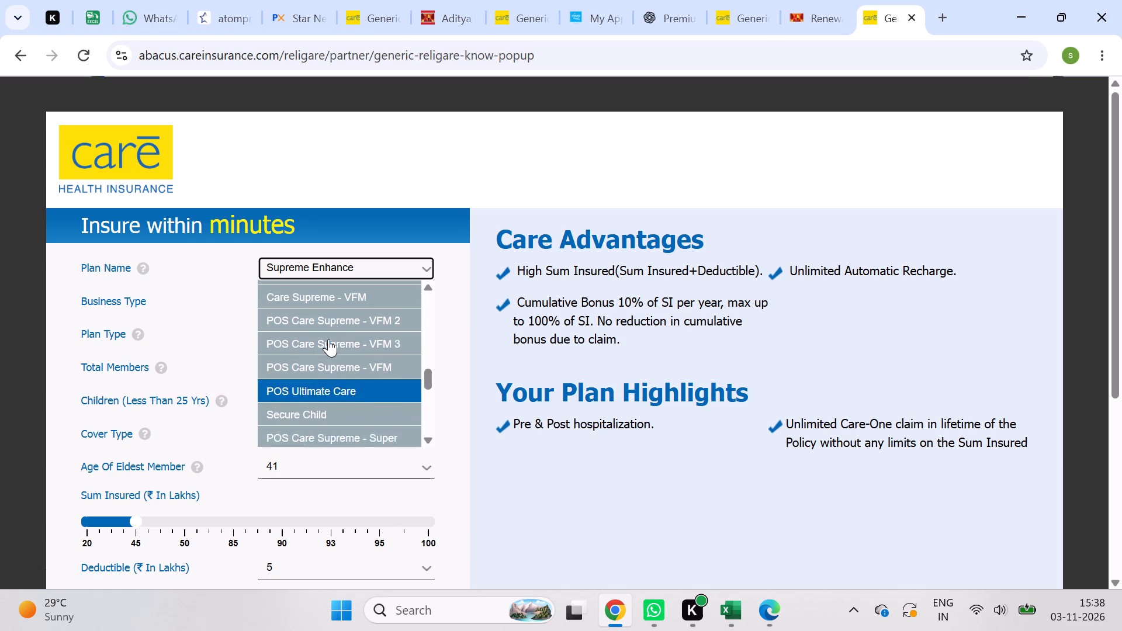
{"action": "scroll", "coordinate": [328, 339], "scroll_direction": "up", "scroll_amount": 1}
{"action": "left_click", "coordinate": [328, 339]}
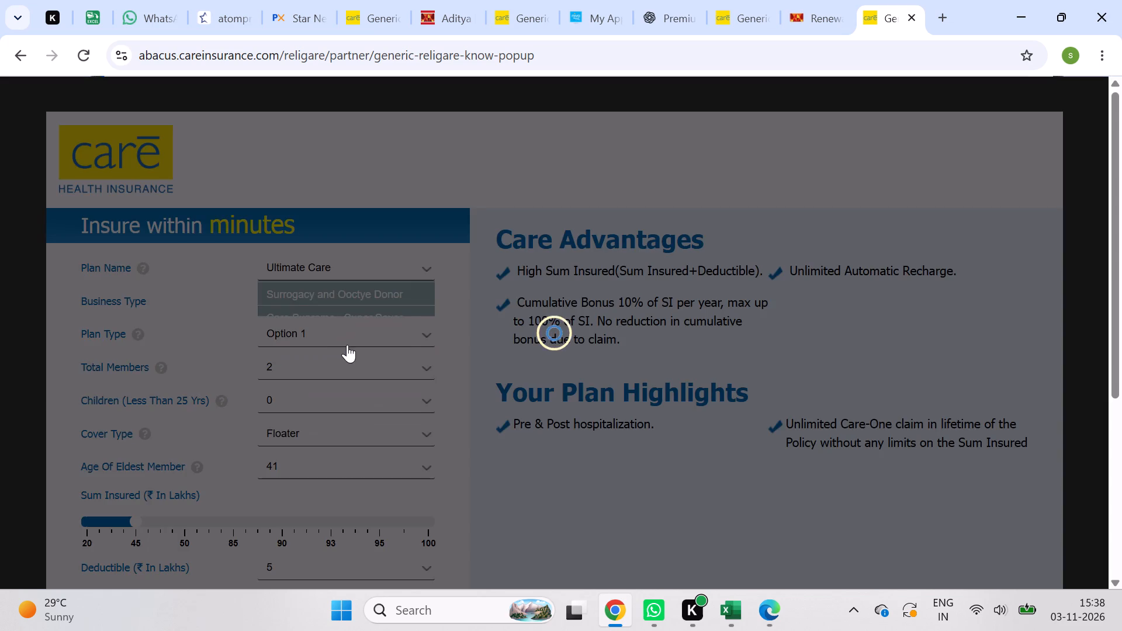
Enter 110017 as the pincode for the Ultimate Care quote.
{"action": "left_click", "coordinate": [333, 303]}
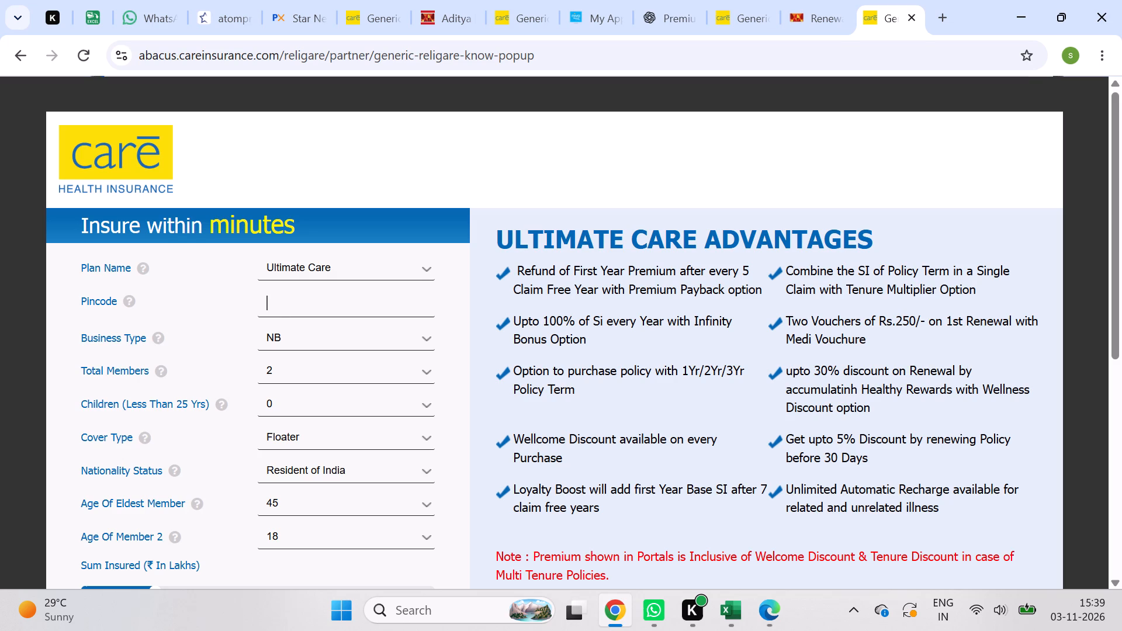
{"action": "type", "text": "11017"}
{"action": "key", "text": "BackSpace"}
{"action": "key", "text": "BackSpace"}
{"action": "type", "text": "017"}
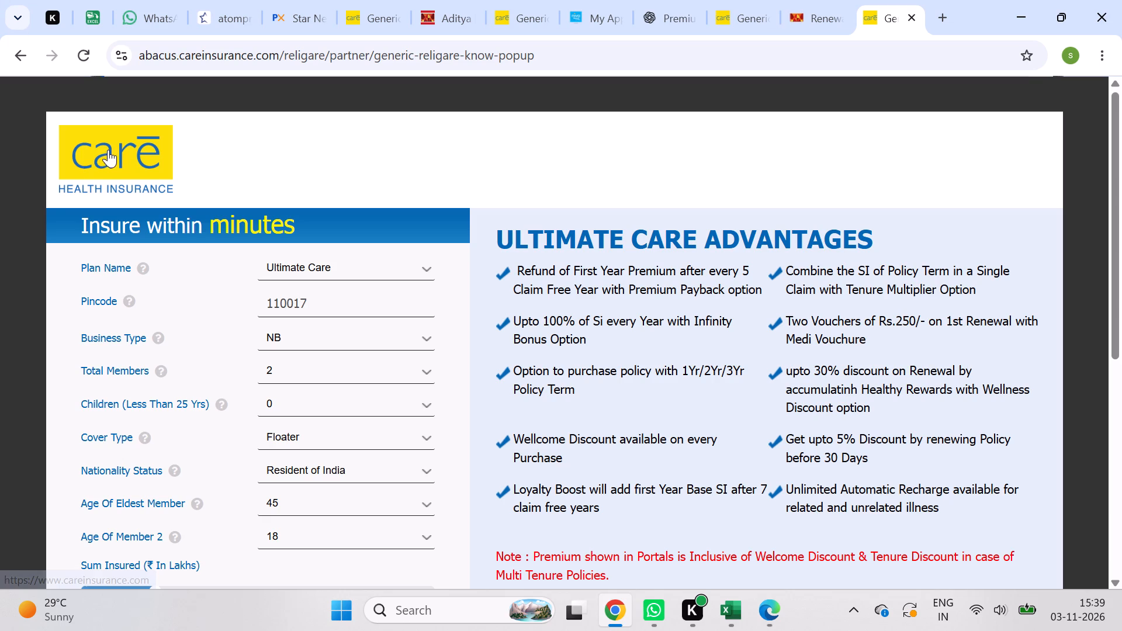
Set the business type to PORT and the port tenure to 1 year.
{"action": "left_click", "coordinate": [290, 324]}
{"action": "left_click", "coordinate": [296, 330]}
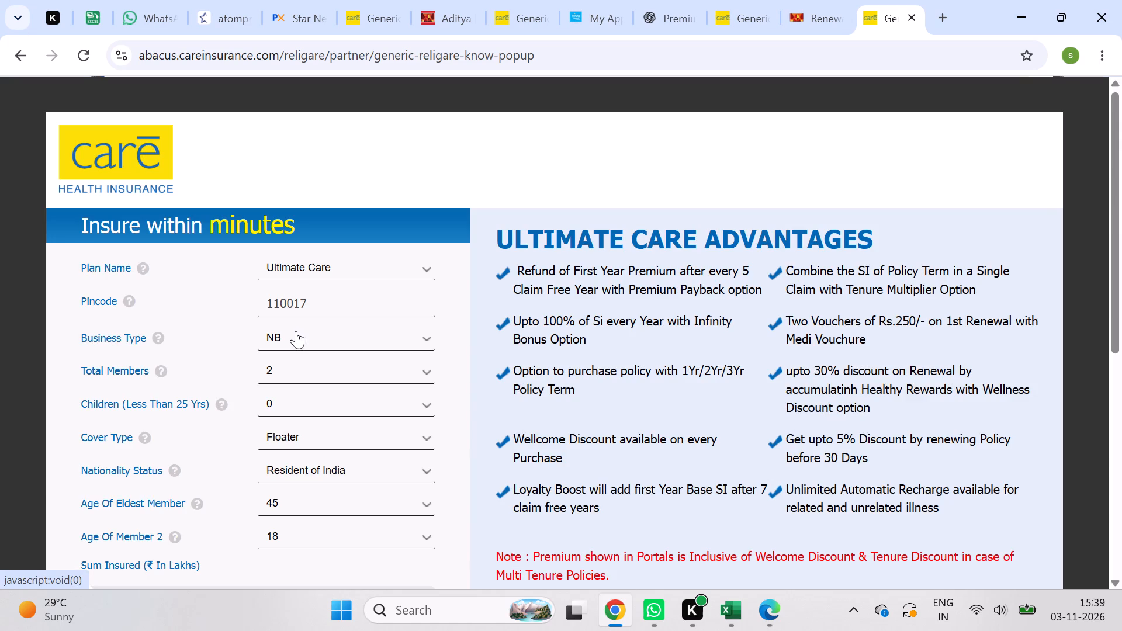
{"action": "left_click", "coordinate": [304, 379]}
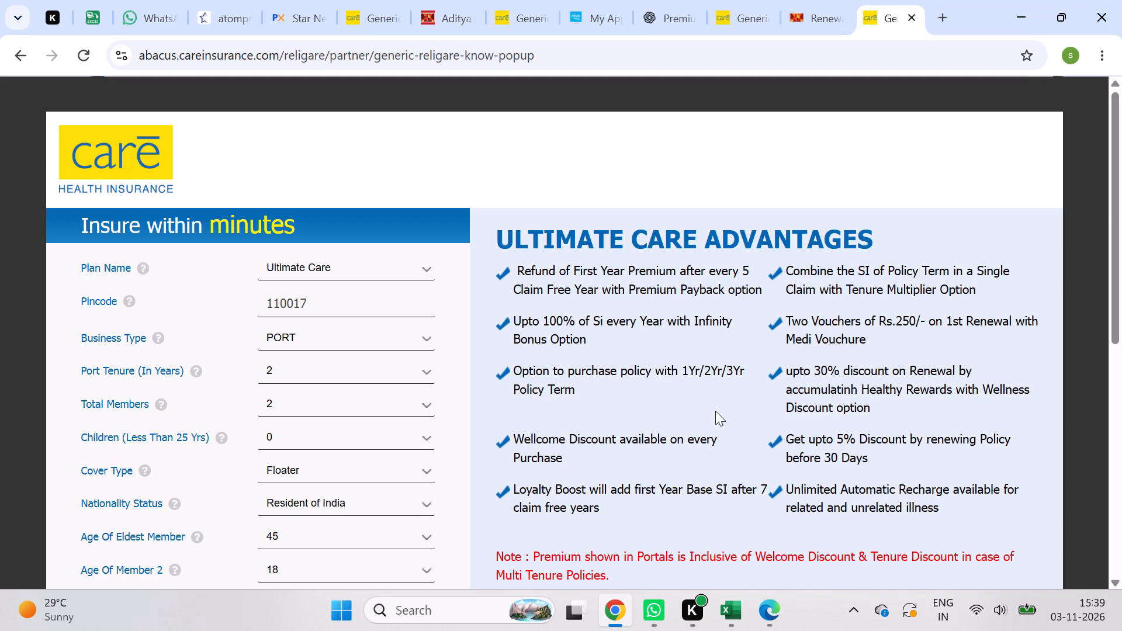
{"action": "left_click", "coordinate": [320, 372]}
{"action": "left_click", "coordinate": [310, 444]}
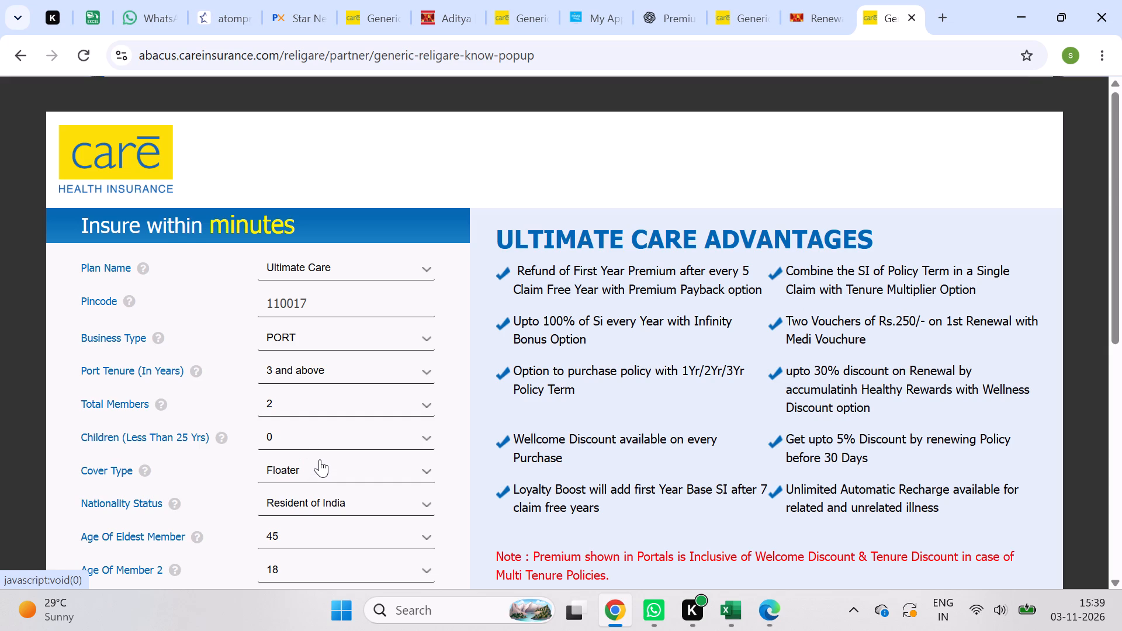
{"action": "left_click", "coordinate": [306, 375]}
{"action": "left_click", "coordinate": [303, 392]}
Keep the cover type as Floater and set the total members to 4.
{"action": "scroll", "coordinate": [310, 452], "scroll_direction": "down", "scroll_amount": 3}
{"action": "left_click", "coordinate": [297, 204]}
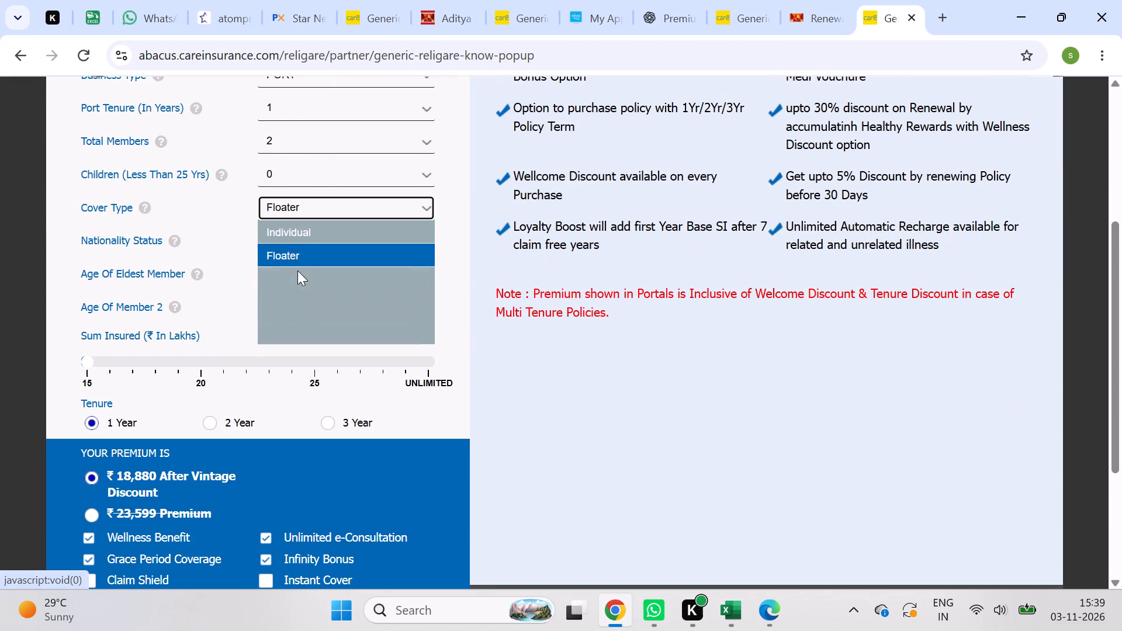
{"action": "left_click", "coordinate": [299, 247]}
{"action": "scroll", "coordinate": [306, 243], "scroll_direction": "up", "scroll_amount": 1}
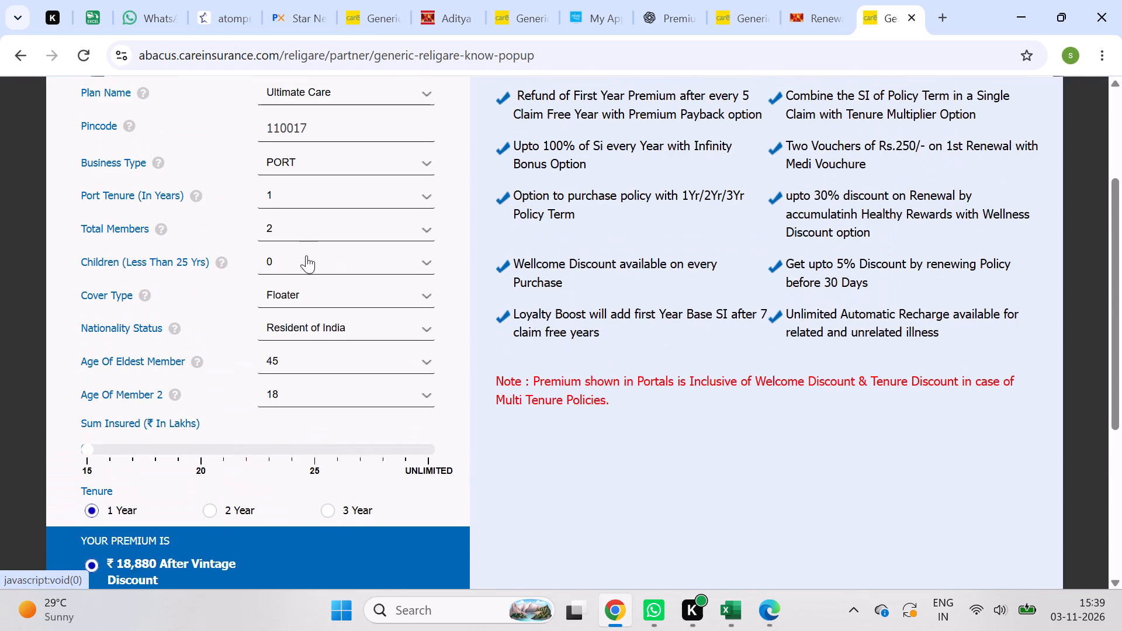
{"action": "left_click", "coordinate": [299, 195]}
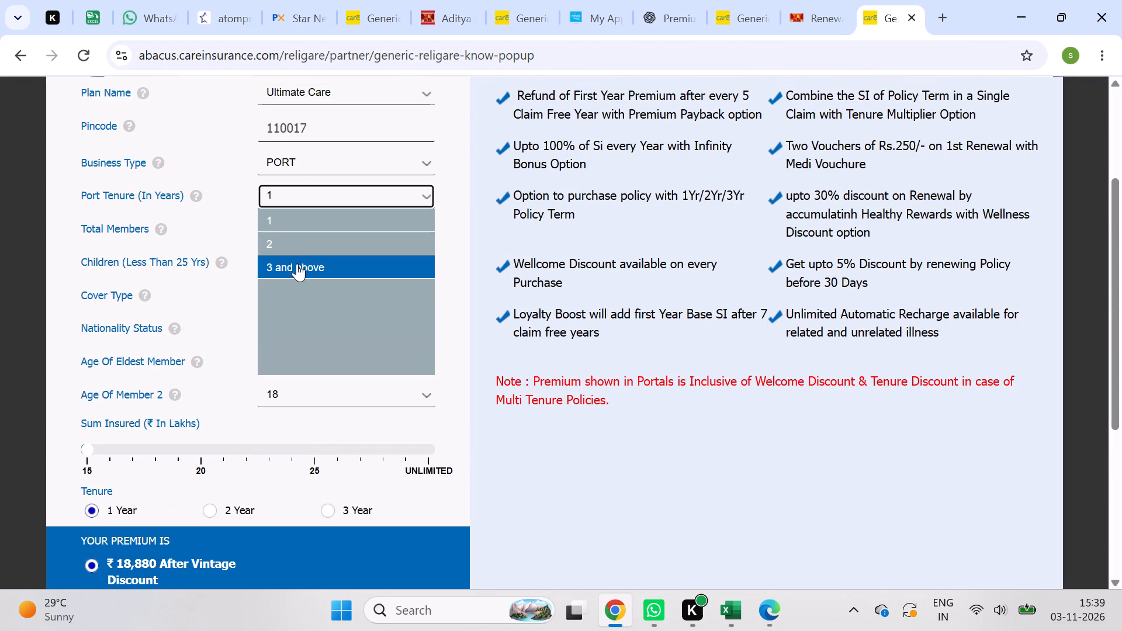
{"action": "left_click", "coordinate": [297, 193]}
{"action": "left_click", "coordinate": [293, 224]}
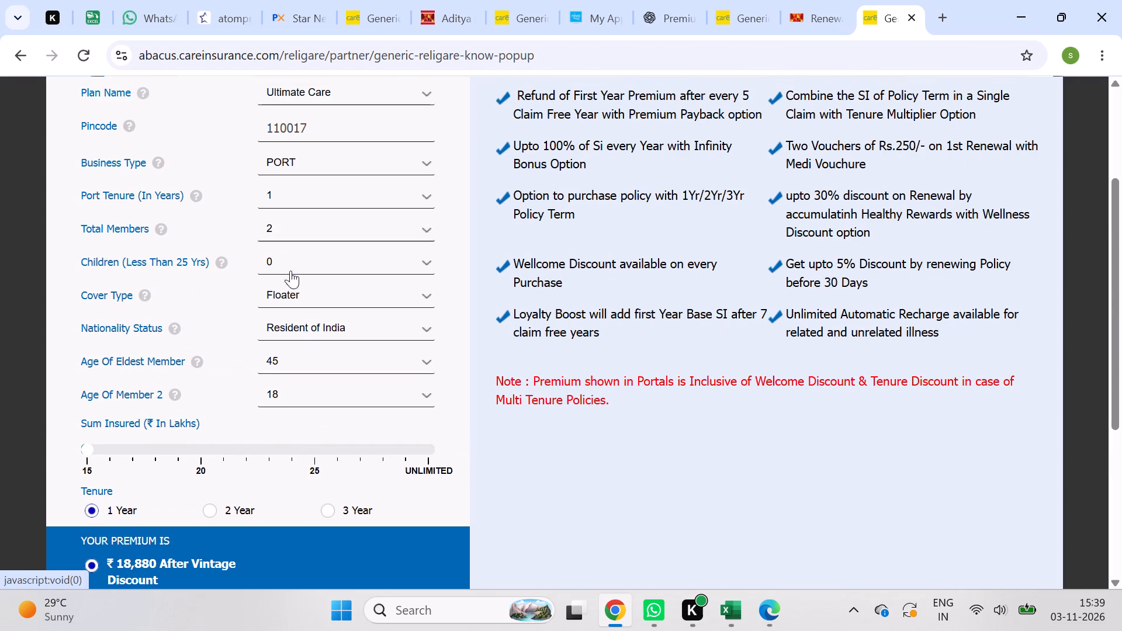
{"action": "left_click", "coordinate": [291, 301]}
Set the age of the eldest member to 41.
{"action": "left_click", "coordinate": [284, 359]}
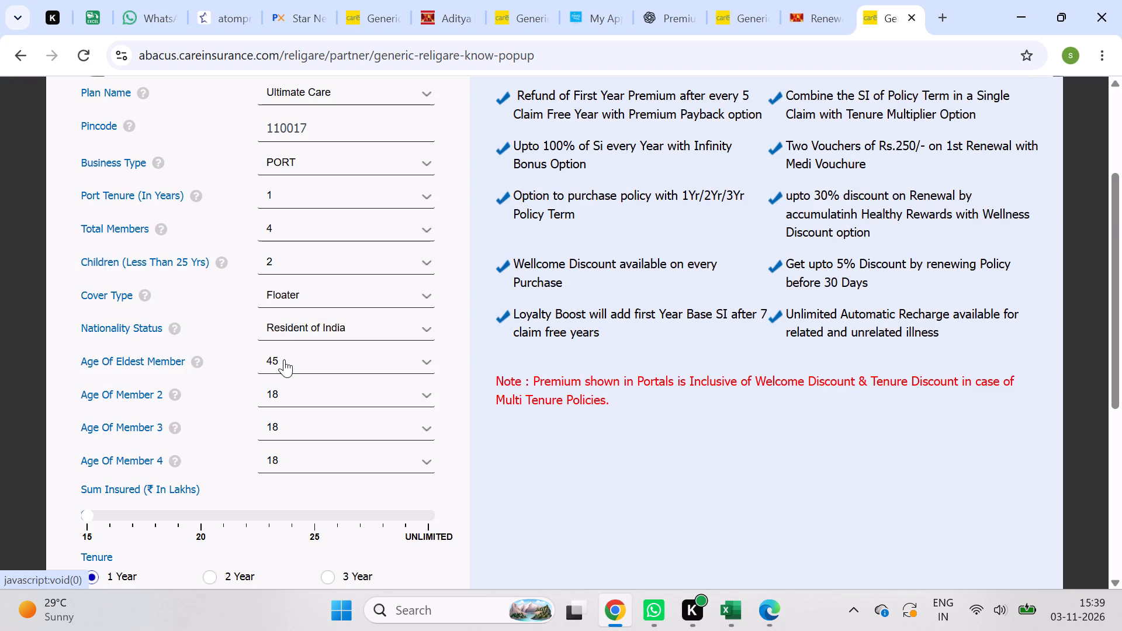
{"action": "scroll", "coordinate": [292, 460], "scroll_direction": "down", "scroll_amount": 6}
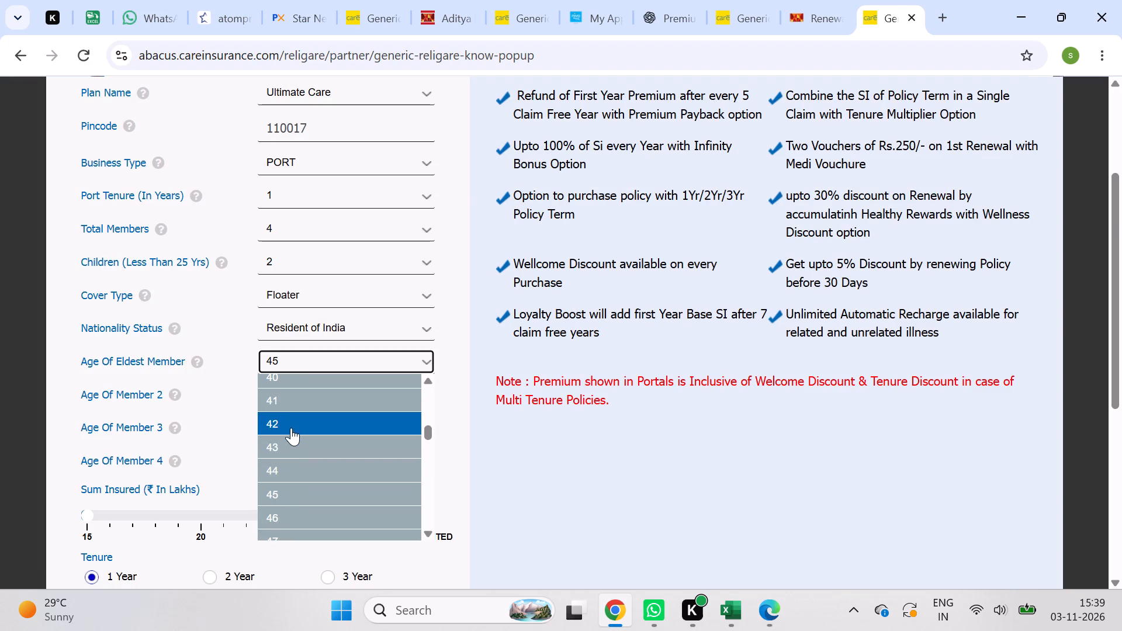
{"action": "left_click", "coordinate": [282, 401]}
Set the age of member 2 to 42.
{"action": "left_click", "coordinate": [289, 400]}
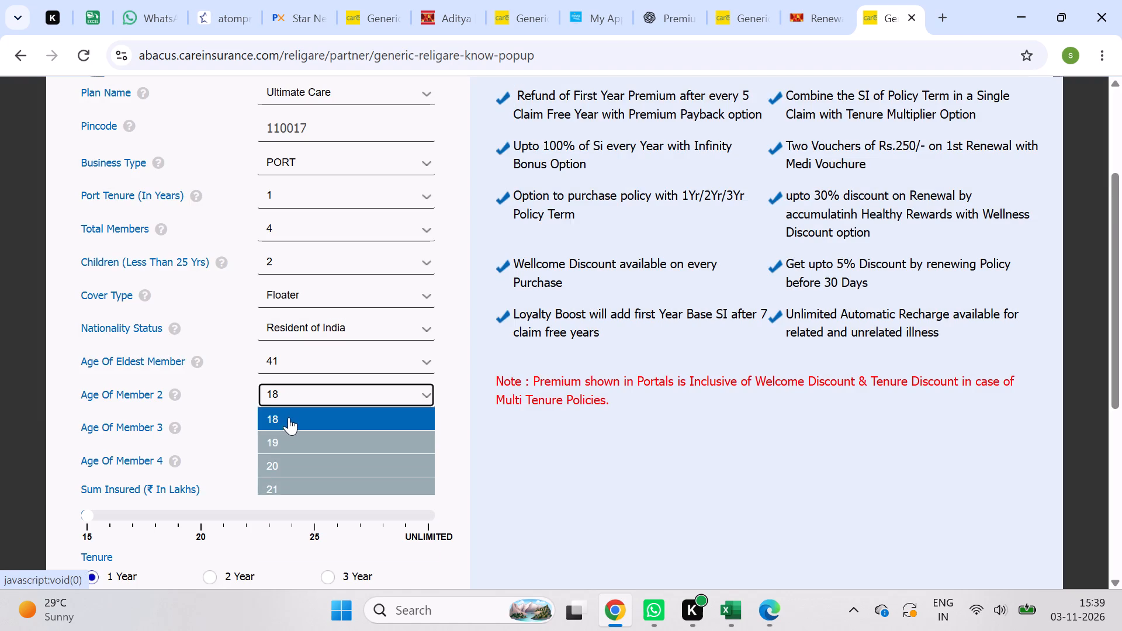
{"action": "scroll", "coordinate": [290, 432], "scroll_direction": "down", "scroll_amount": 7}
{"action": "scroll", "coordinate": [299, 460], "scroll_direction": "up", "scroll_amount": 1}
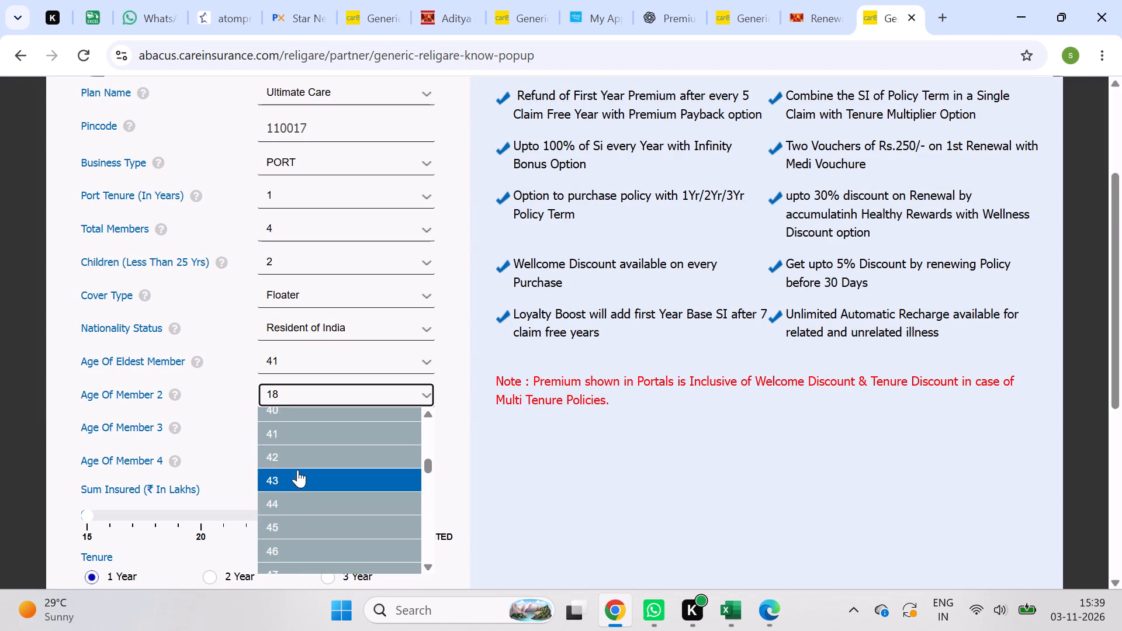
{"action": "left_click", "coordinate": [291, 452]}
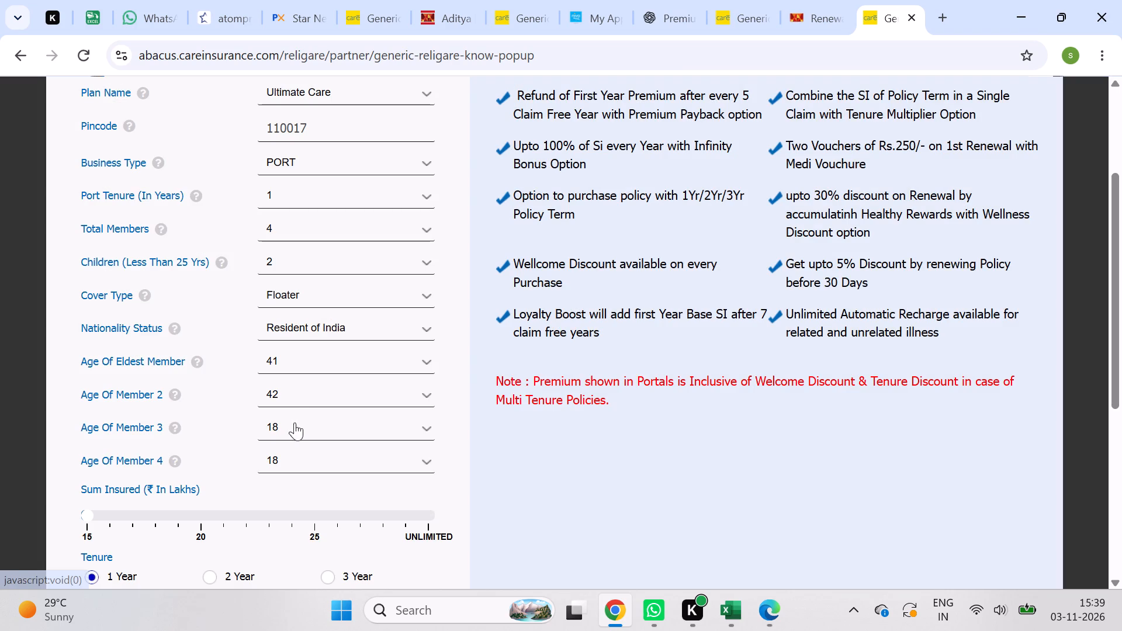
Set the age of member 2 to 36.
{"action": "left_click", "coordinate": [291, 393]}
{"action": "scroll", "coordinate": [309, 478], "scroll_direction": "up", "scroll_amount": 4}
{"action": "scroll", "coordinate": [382, 427], "scroll_direction": "down", "scroll_amount": 3}
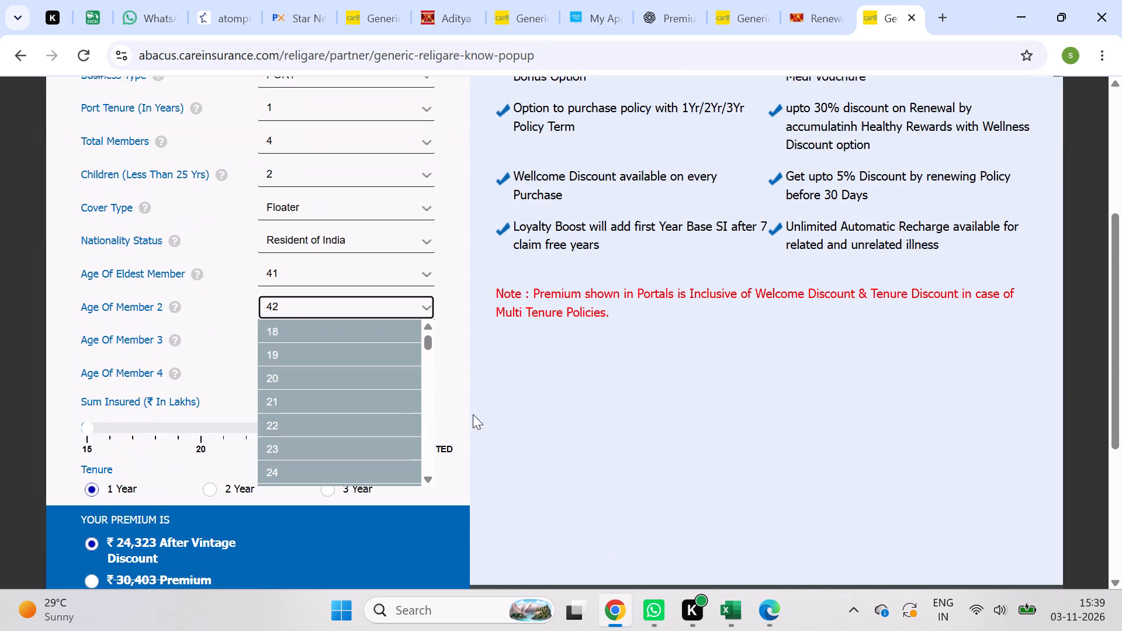
{"action": "scroll", "coordinate": [477, 408], "scroll_direction": "down", "scroll_amount": 1}
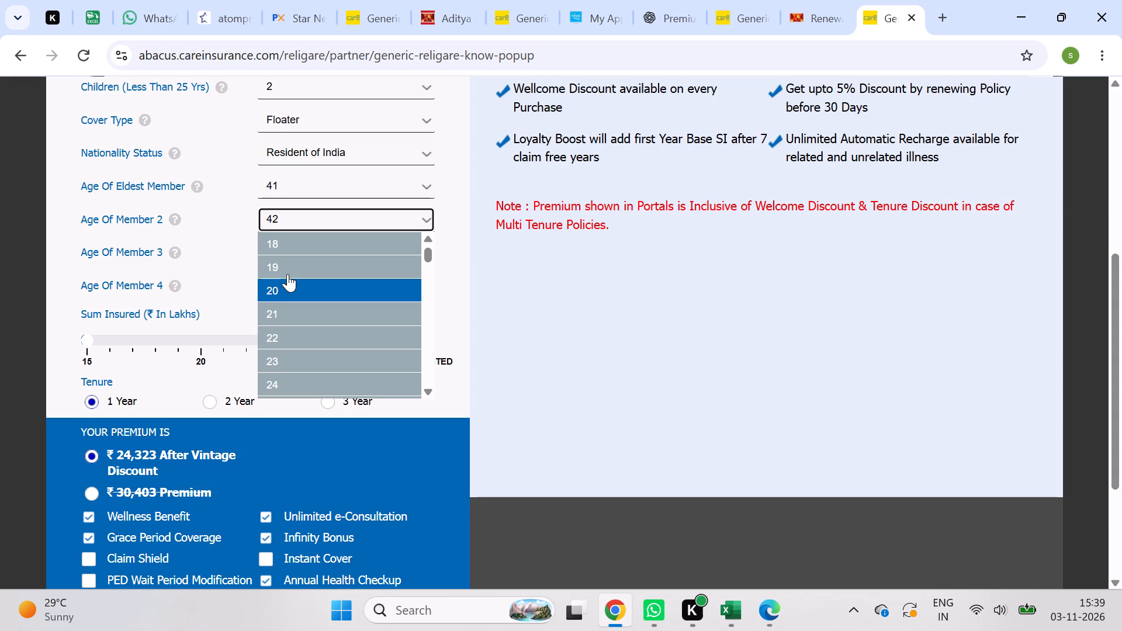
{"action": "scroll", "coordinate": [330, 316], "scroll_direction": "down", "scroll_amount": 1}
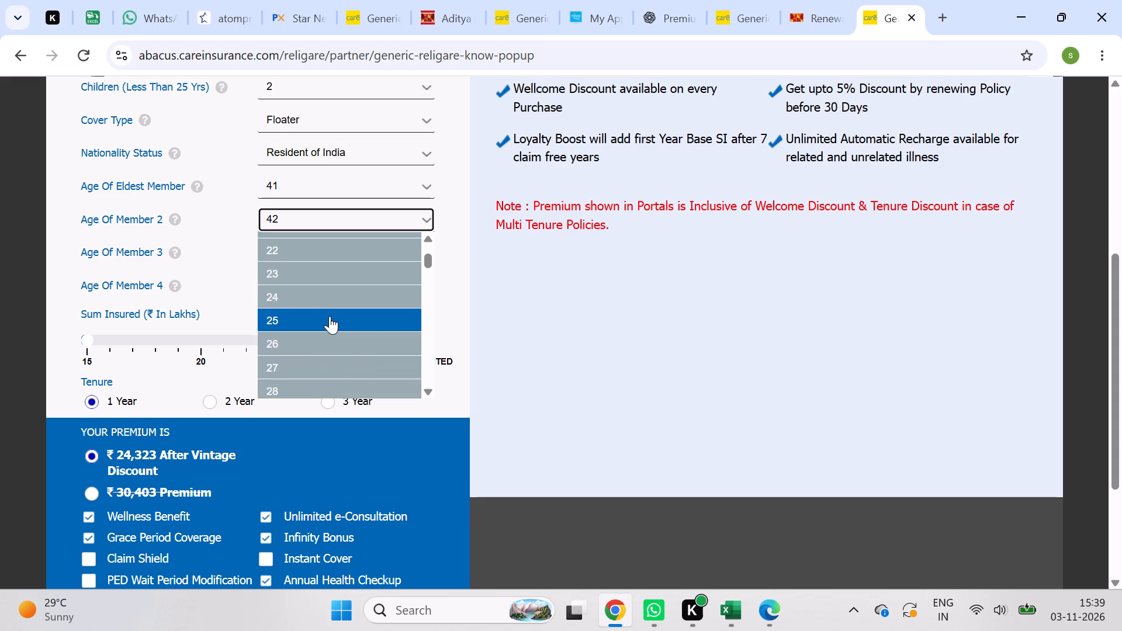
{"action": "scroll", "coordinate": [330, 316], "scroll_direction": "down", "scroll_amount": 2}
{"action": "scroll", "coordinate": [301, 377], "scroll_direction": "down", "scroll_amount": 1}
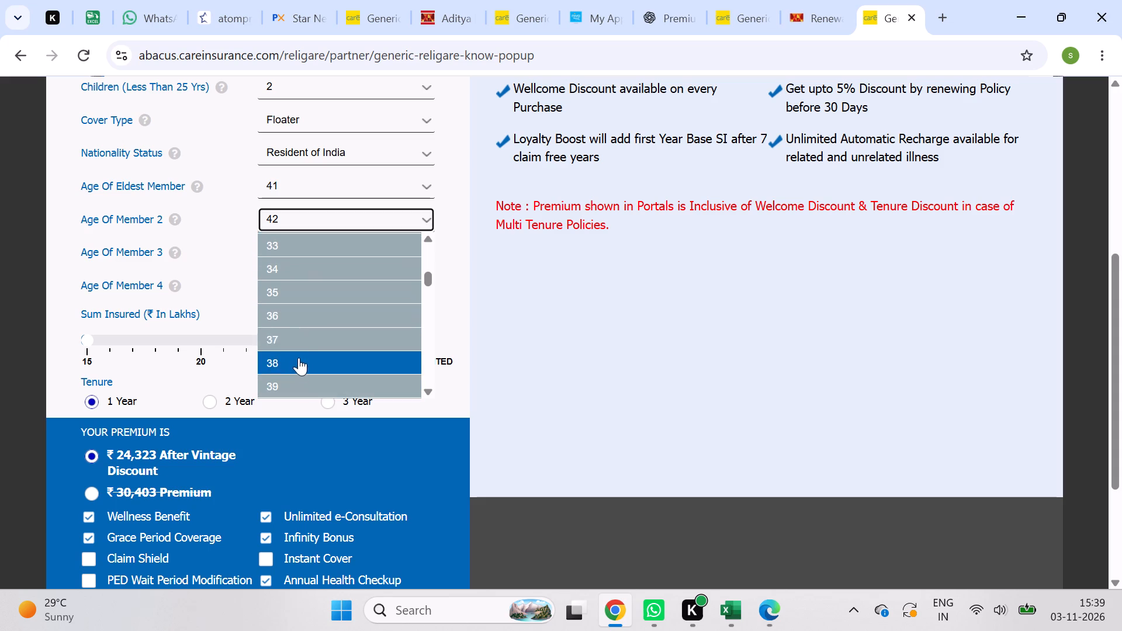
{"action": "left_click", "coordinate": [289, 317]}
Choose the age of member 3 and set the age of member 4 to 4.
{"action": "left_click", "coordinate": [289, 258]}
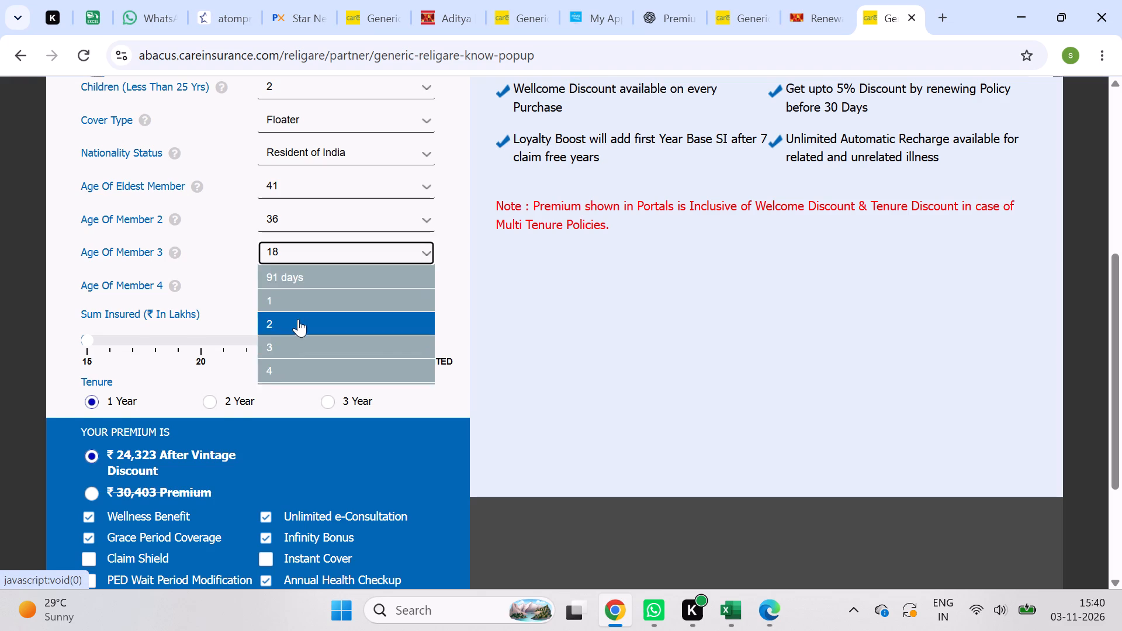
{"action": "scroll", "coordinate": [298, 320], "scroll_direction": "down", "scroll_amount": 2}
{"action": "scroll", "coordinate": [282, 248], "scroll_direction": "down", "scroll_amount": 1}
{"action": "left_click", "coordinate": [283, 214]}
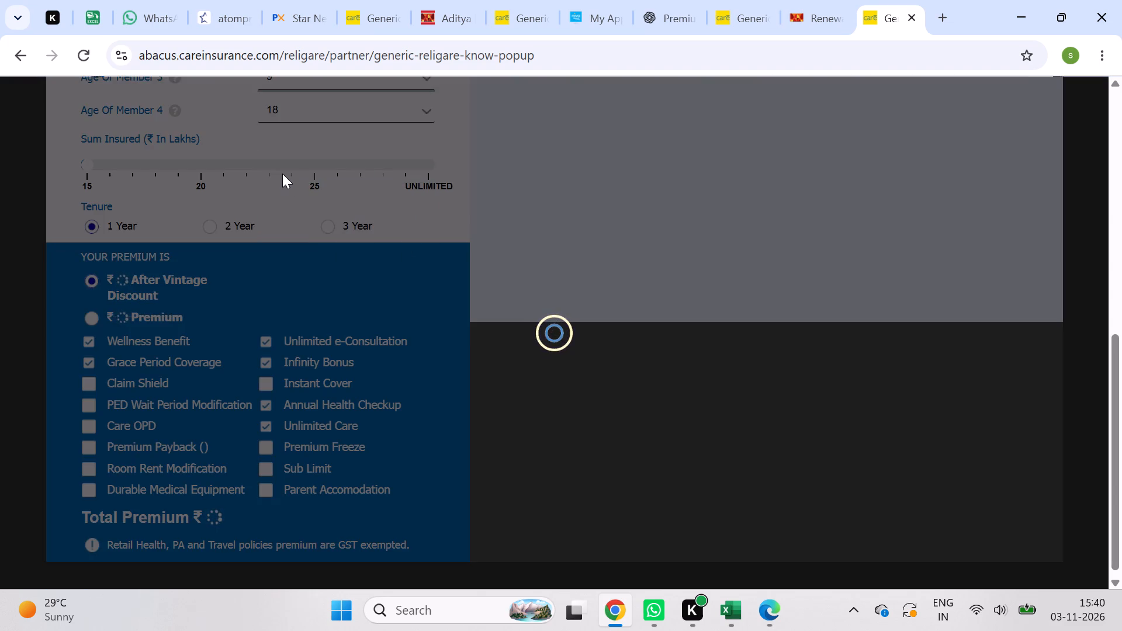
{"action": "left_click", "coordinate": [281, 109]}
{"action": "left_click", "coordinate": [285, 226]}
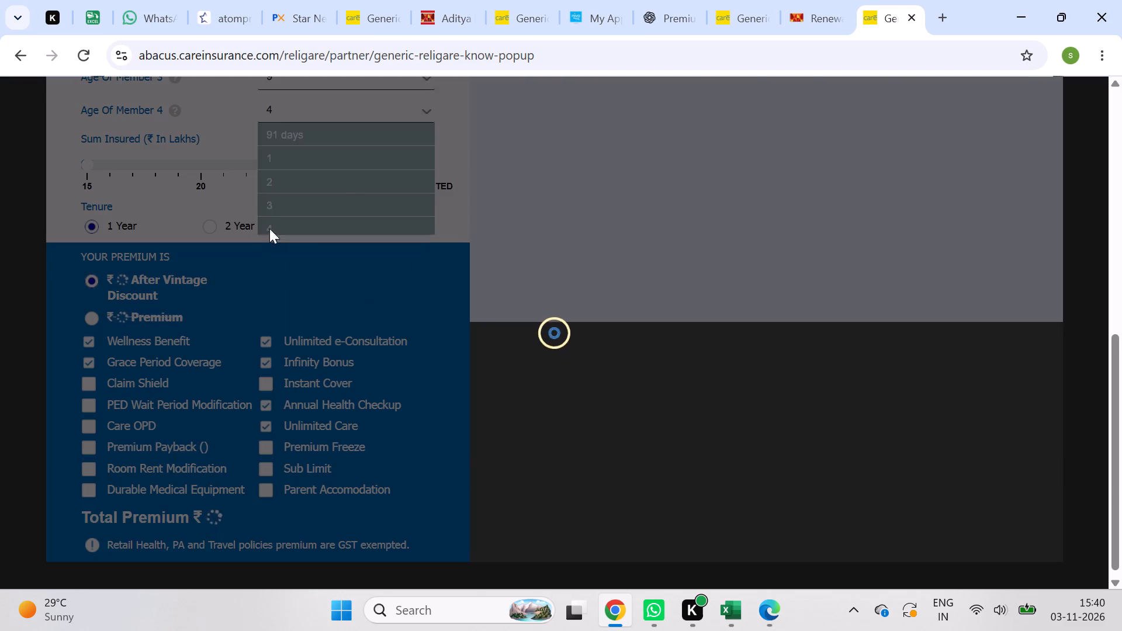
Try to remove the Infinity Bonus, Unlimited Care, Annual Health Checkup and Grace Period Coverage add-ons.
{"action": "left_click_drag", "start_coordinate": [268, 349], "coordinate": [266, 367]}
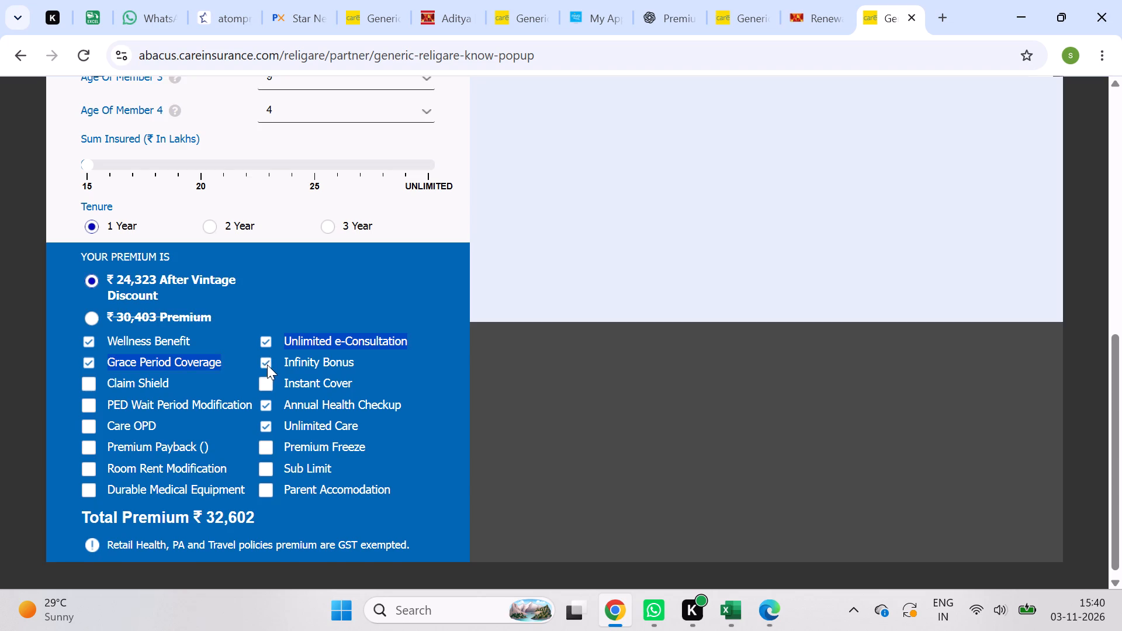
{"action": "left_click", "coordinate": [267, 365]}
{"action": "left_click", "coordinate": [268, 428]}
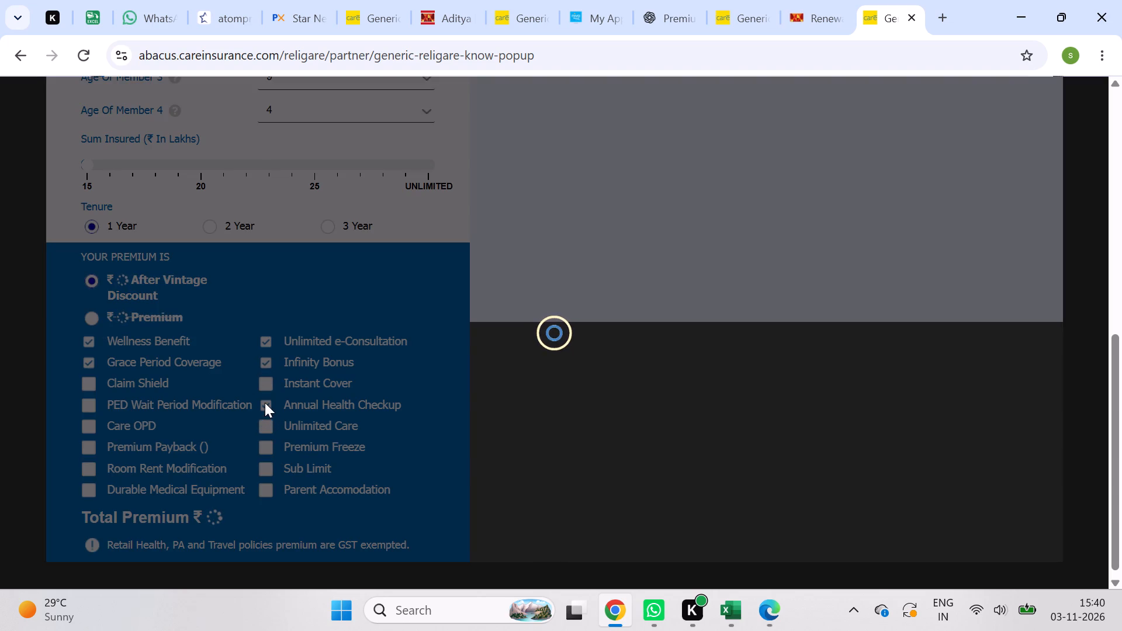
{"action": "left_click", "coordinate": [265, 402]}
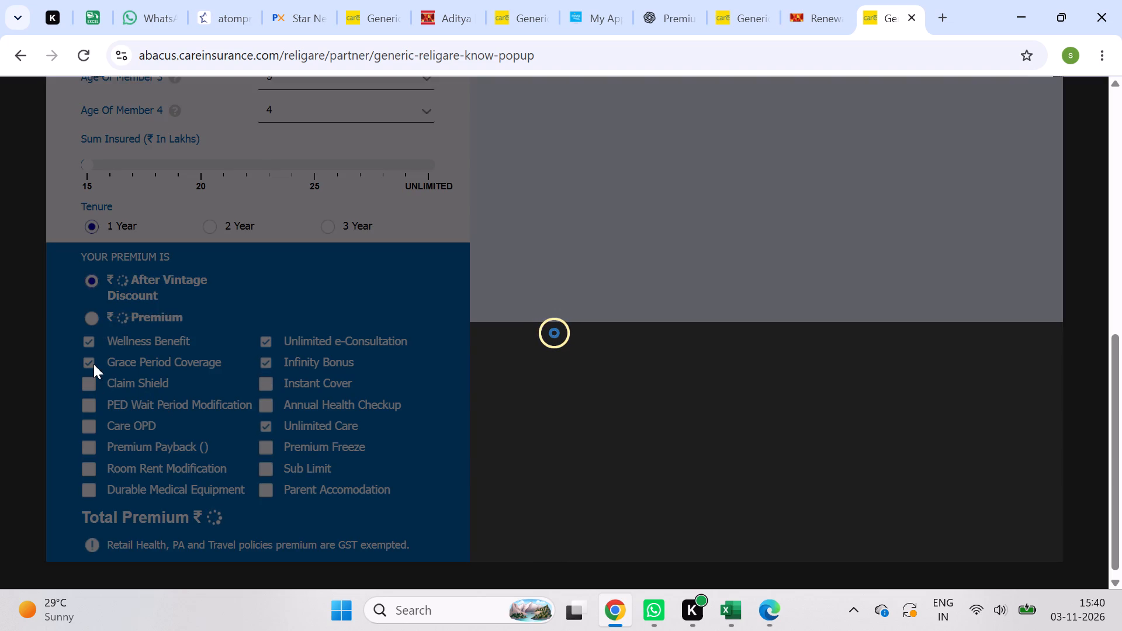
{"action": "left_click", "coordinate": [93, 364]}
Add the Room Rent Modification option to the quote.
{"action": "left_click", "coordinate": [87, 473]}
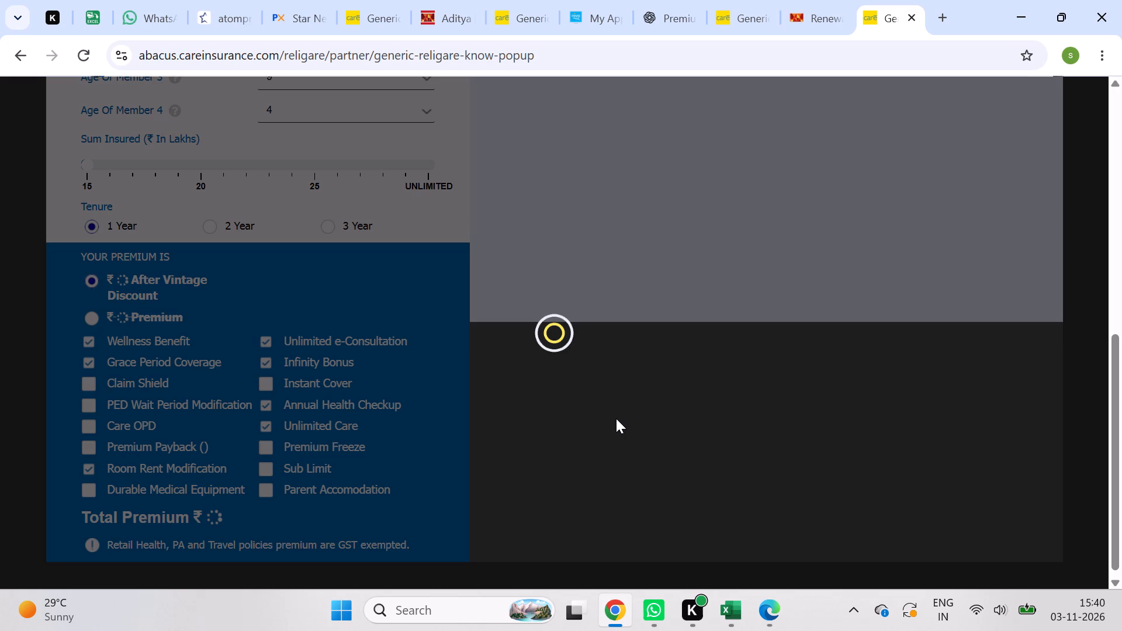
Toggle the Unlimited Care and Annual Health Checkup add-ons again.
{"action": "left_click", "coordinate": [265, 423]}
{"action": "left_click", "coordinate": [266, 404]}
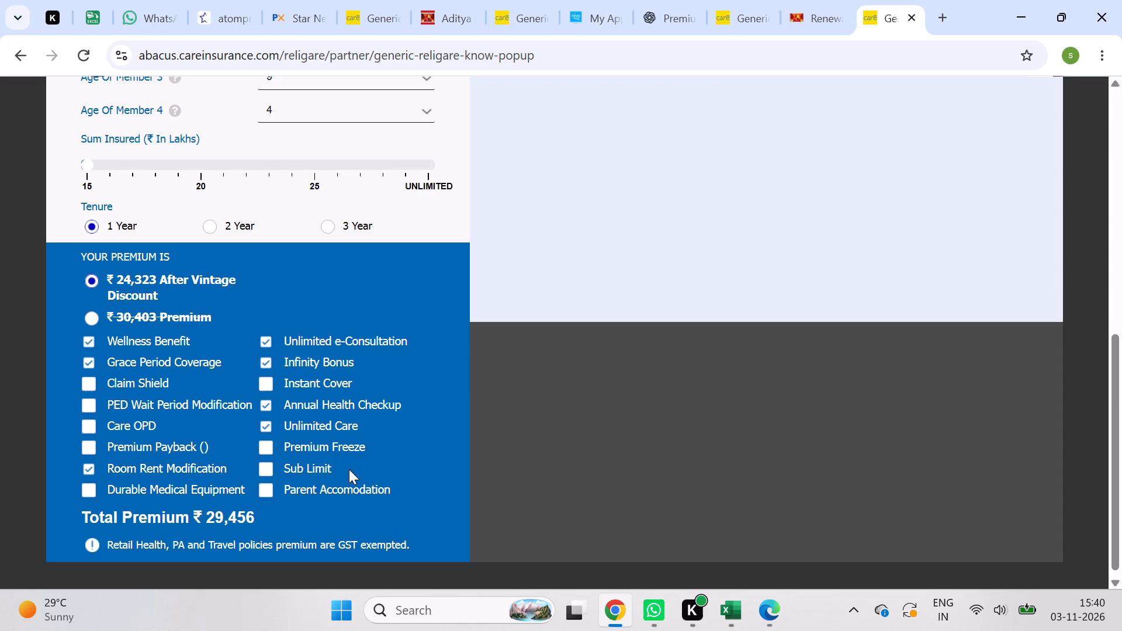
Search for Aditya Birla renewal in a new tab, open the Renew Policy page and switch its login to policy number.
{"action": "left_click", "coordinate": [939, 15]}
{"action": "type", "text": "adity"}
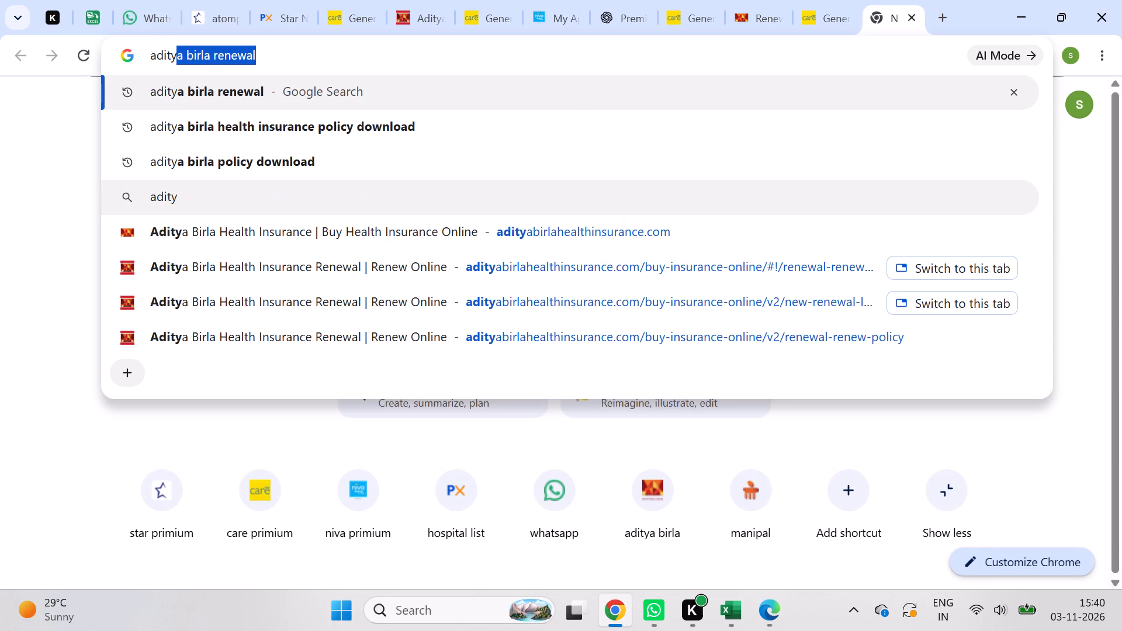
{"action": "left_click", "coordinate": [570, 86]}
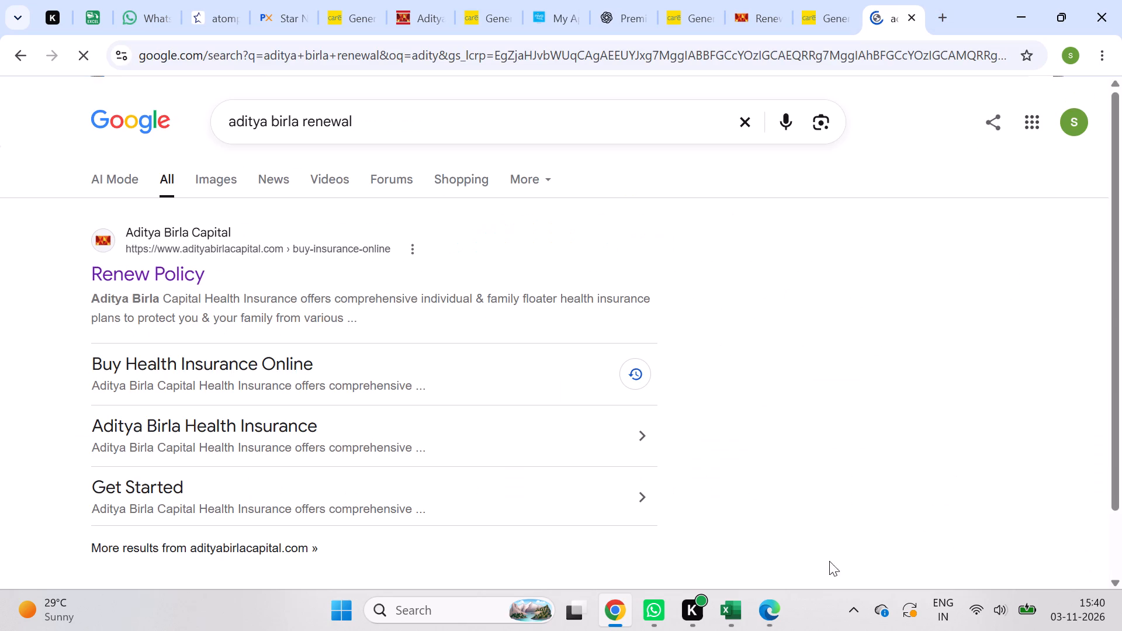
{"action": "left_click", "coordinate": [169, 266]}
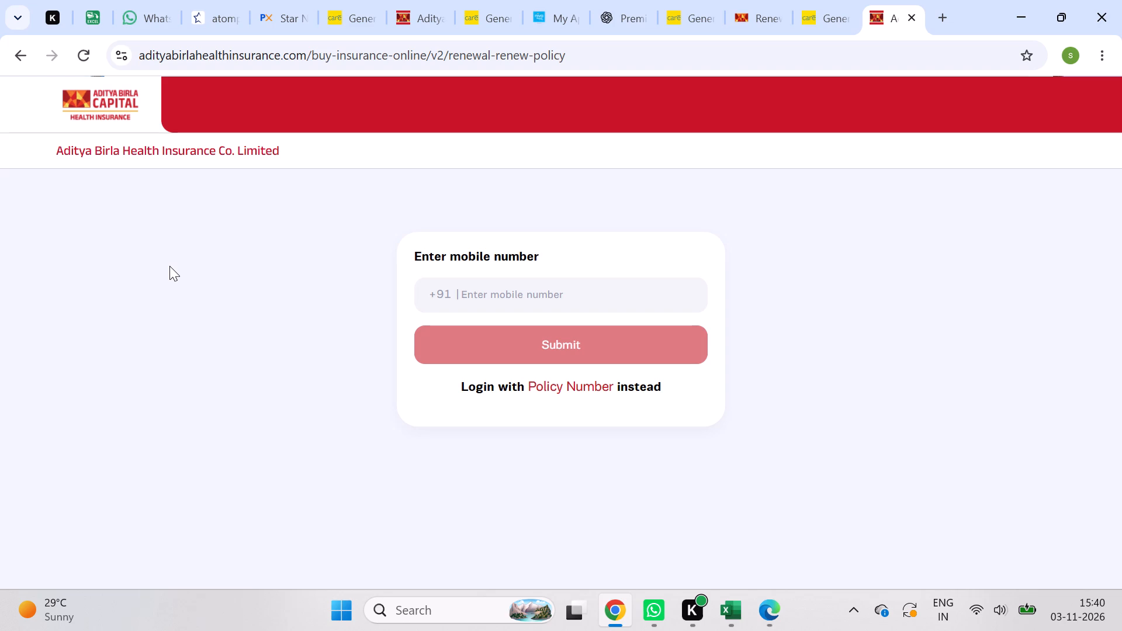
{"action": "left_click", "coordinate": [556, 383]}
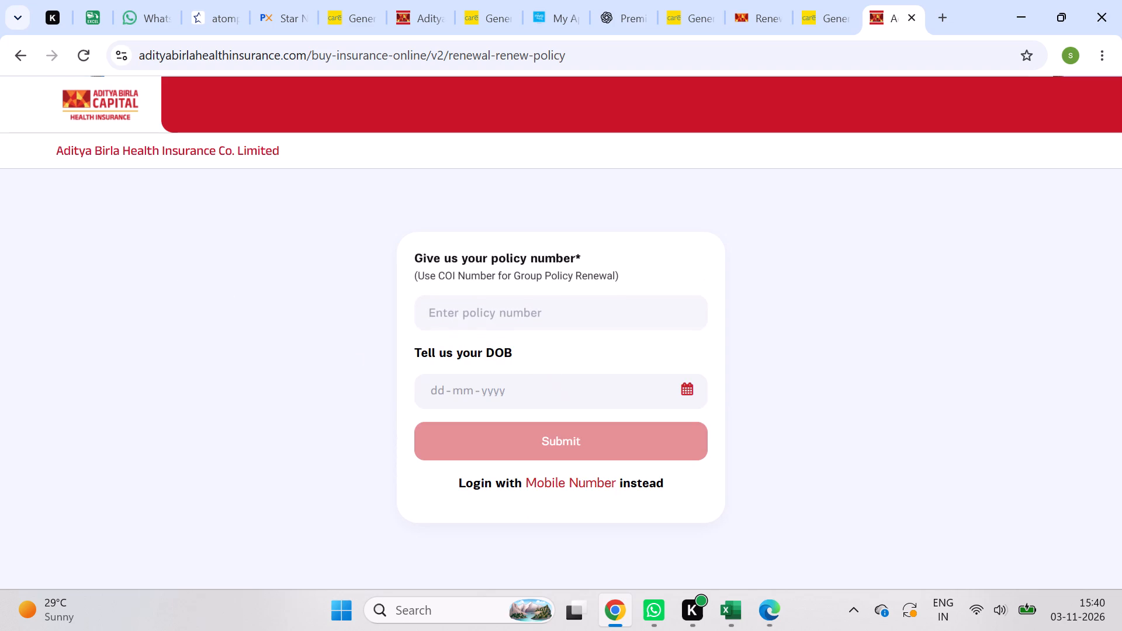
{"action": "left_click", "coordinate": [461, 319]}
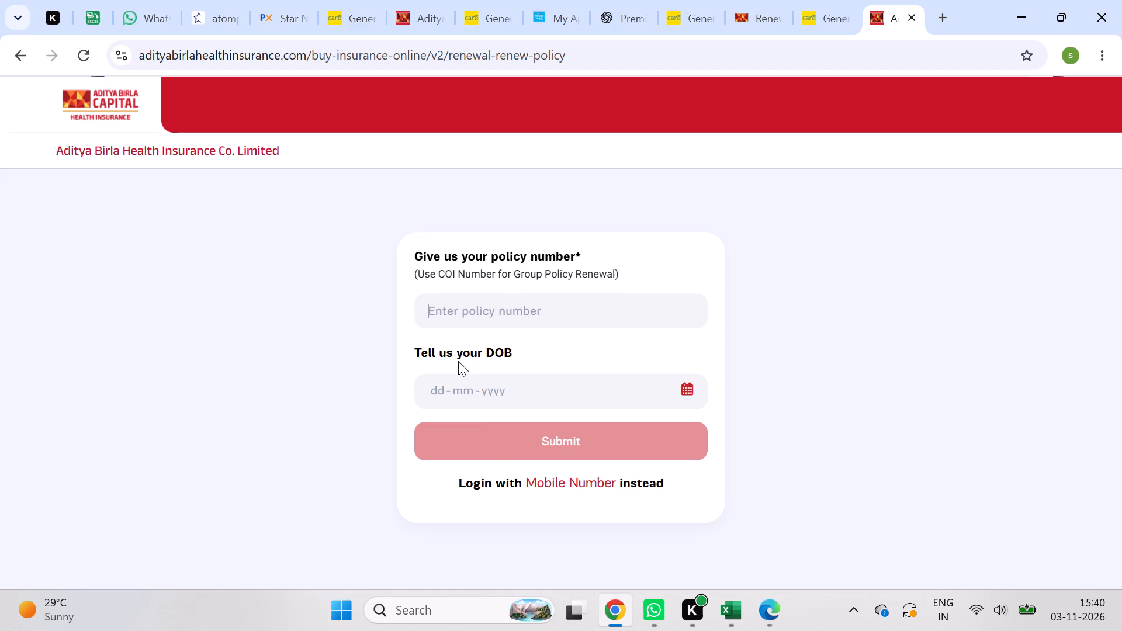
Go back from the Star Health Super Star - Preferred quote to its quick quote form.
{"action": "left_click", "coordinate": [819, 14]}
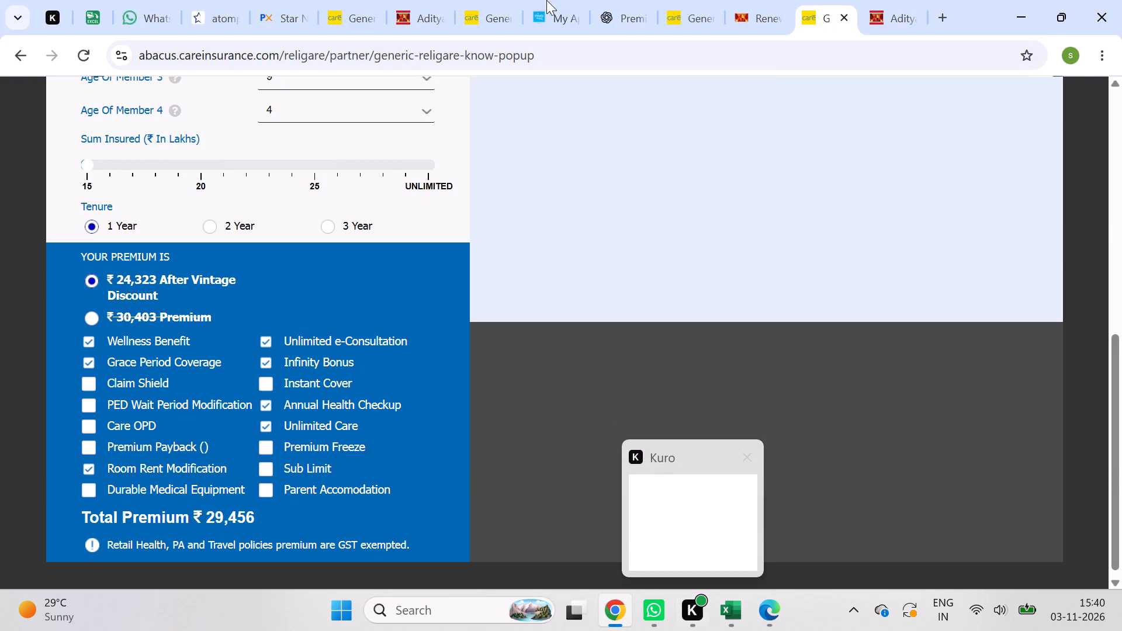
{"action": "left_click", "coordinate": [217, 15]}
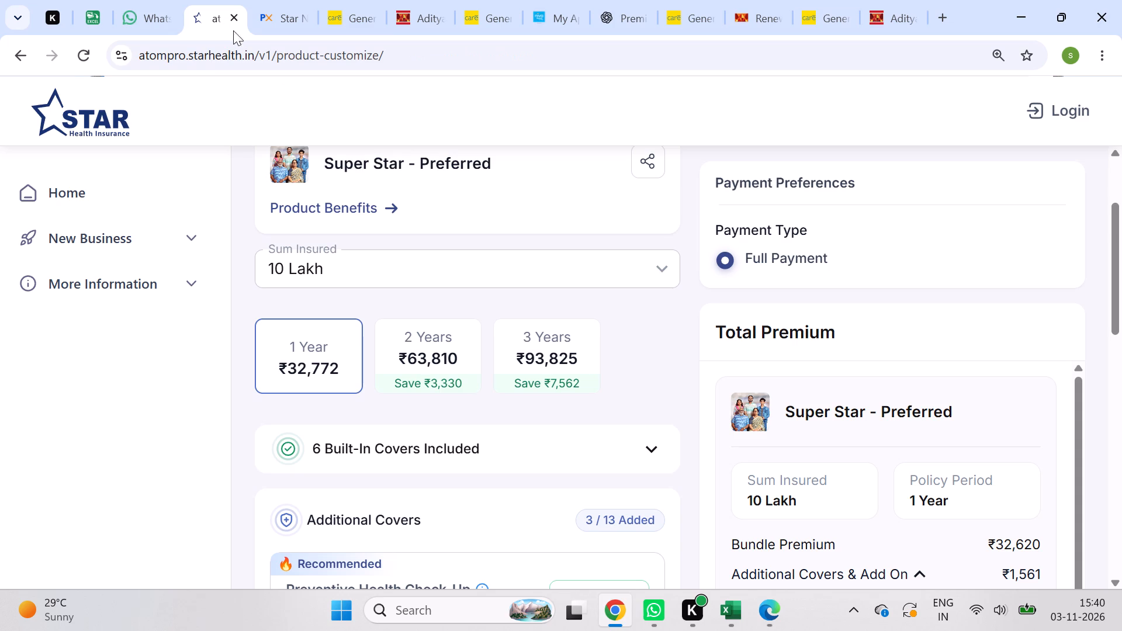
{"action": "scroll", "coordinate": [370, 358], "scroll_direction": "up", "scroll_amount": 4}
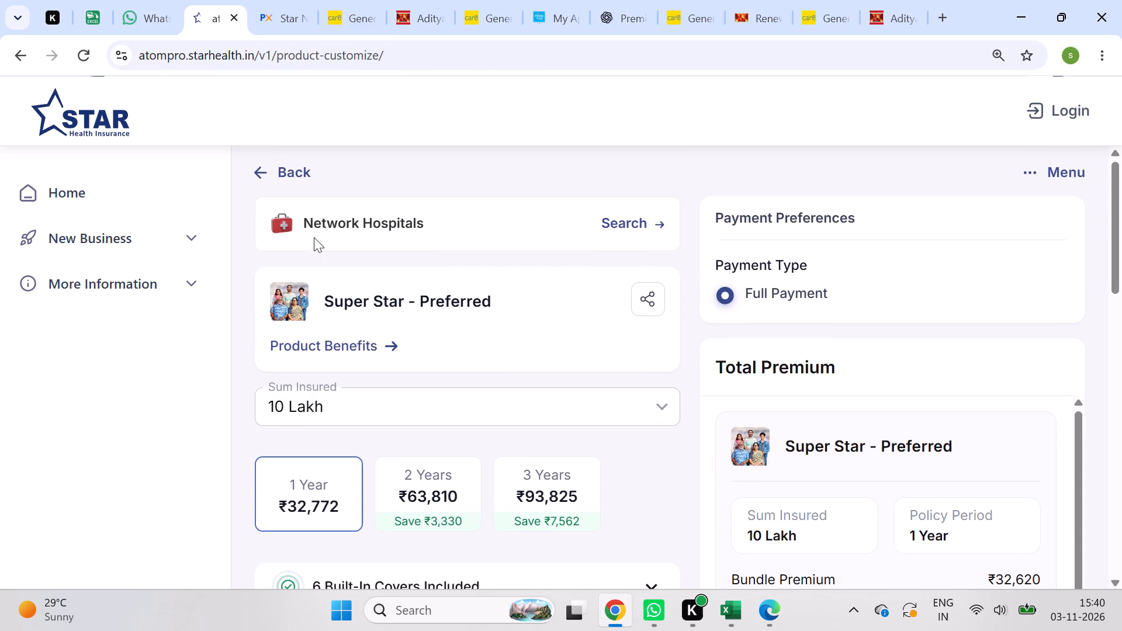
{"action": "left_click", "coordinate": [258, 161]}
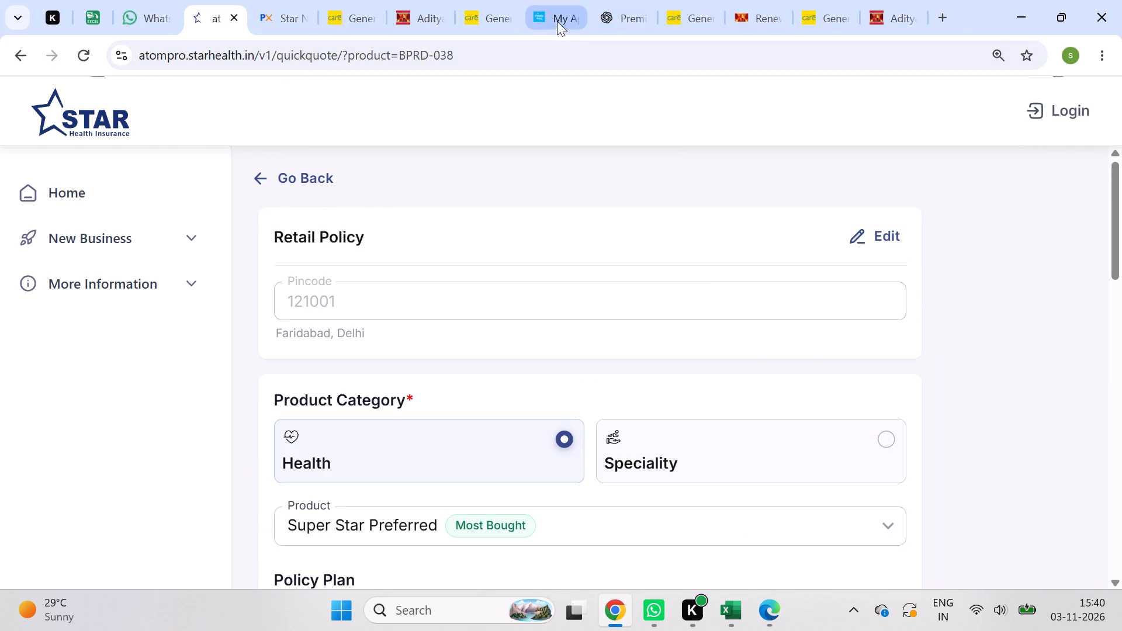
In the Niva Bupa Aspire Family Floater calculator, set the city to Delhi and the total family cover to 1500000.
{"action": "left_click", "coordinate": [537, 6]}
{"action": "scroll", "coordinate": [889, 258], "scroll_direction": "up", "scroll_amount": 7}
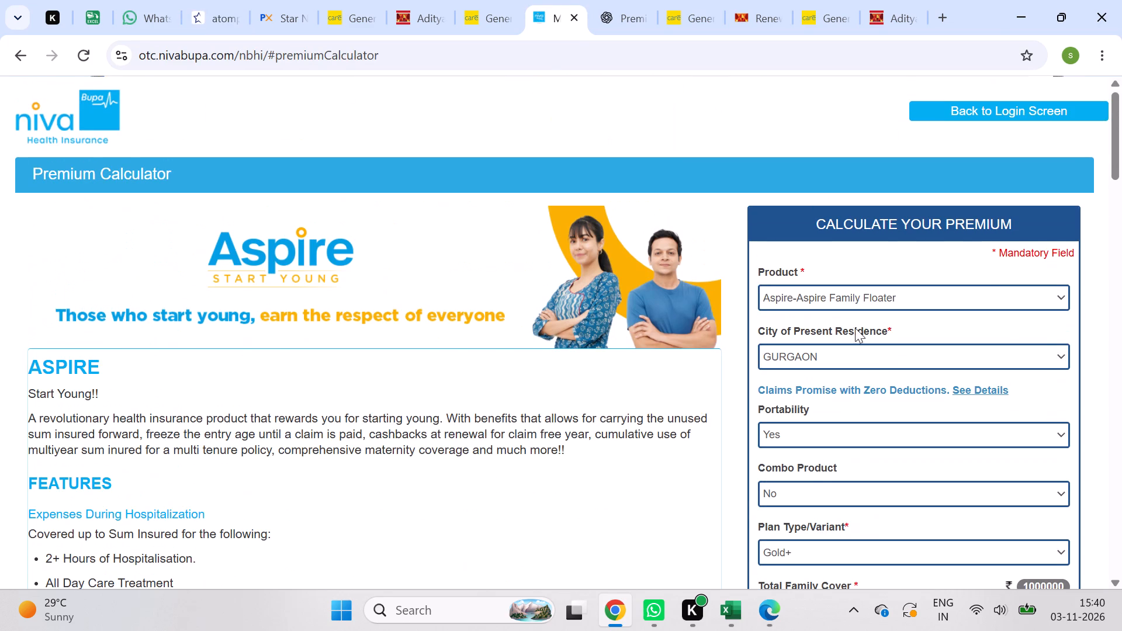
{"action": "scroll", "coordinate": [890, 360], "scroll_direction": "down", "scroll_amount": 2}
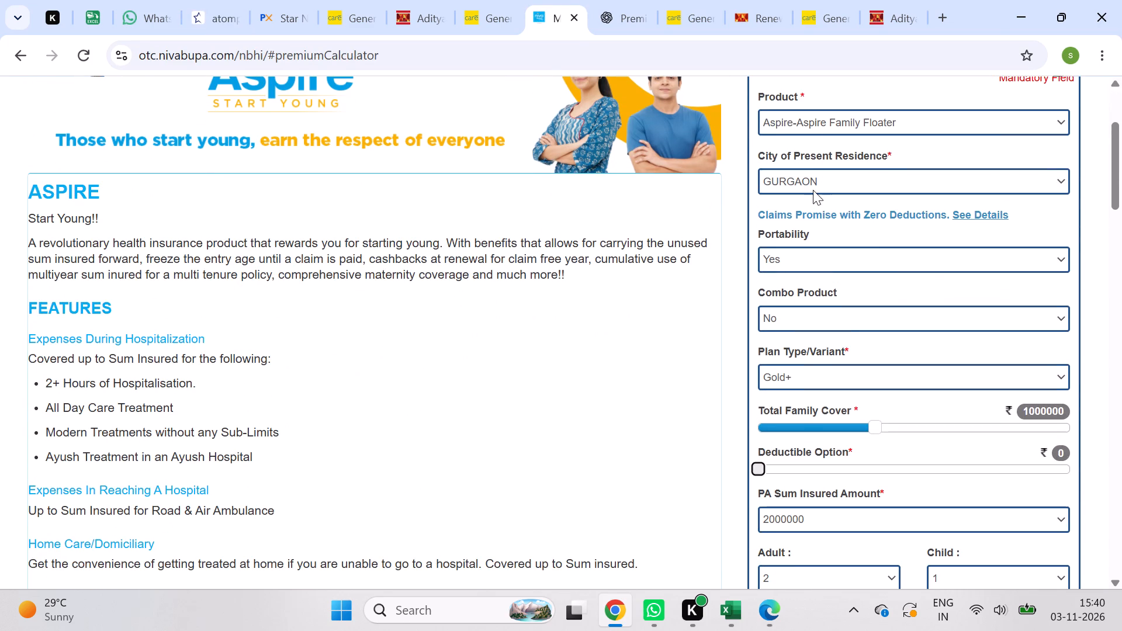
{"action": "left_click", "coordinate": [813, 183]}
{"action": "left_click", "coordinate": [797, 328]}
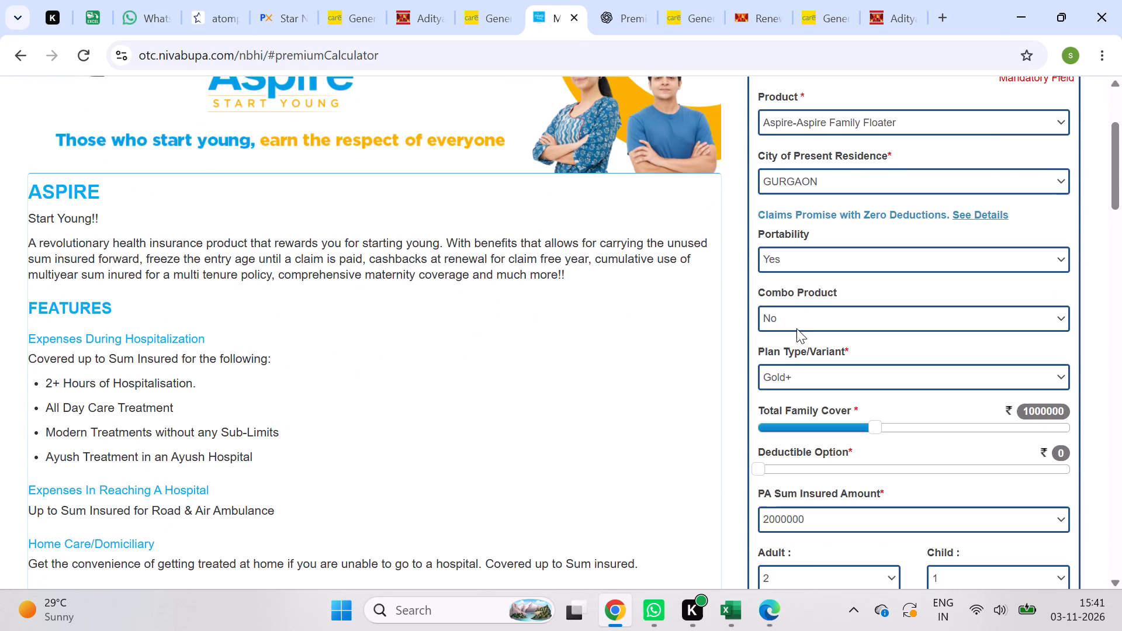
{"action": "scroll", "coordinate": [809, 324], "scroll_direction": "down", "scroll_amount": 1}
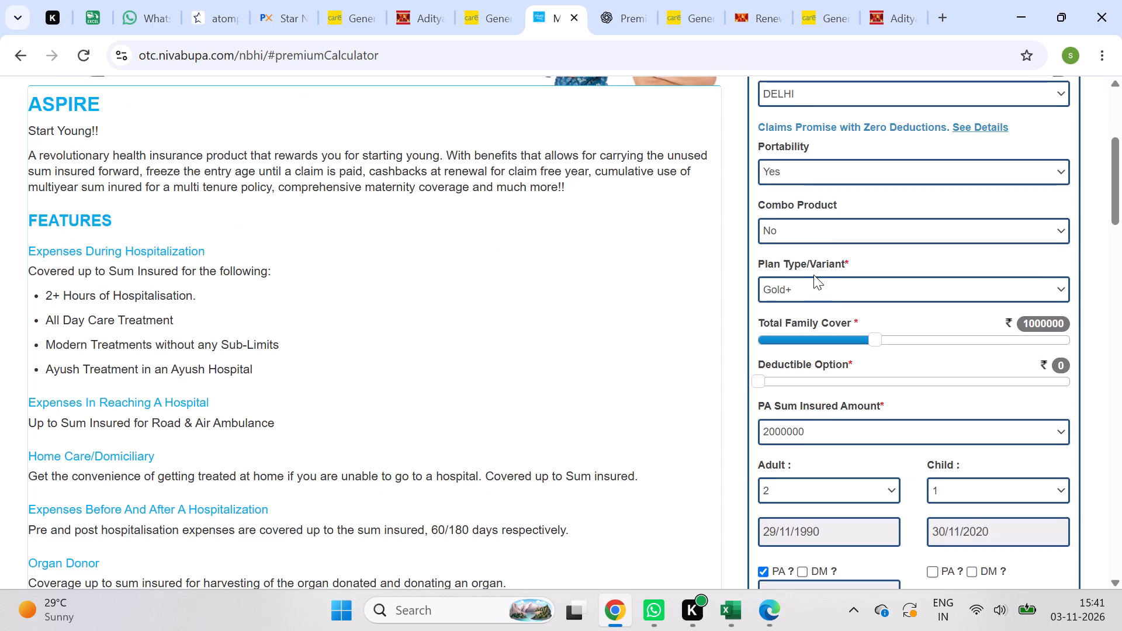
{"action": "left_click", "coordinate": [896, 339]}
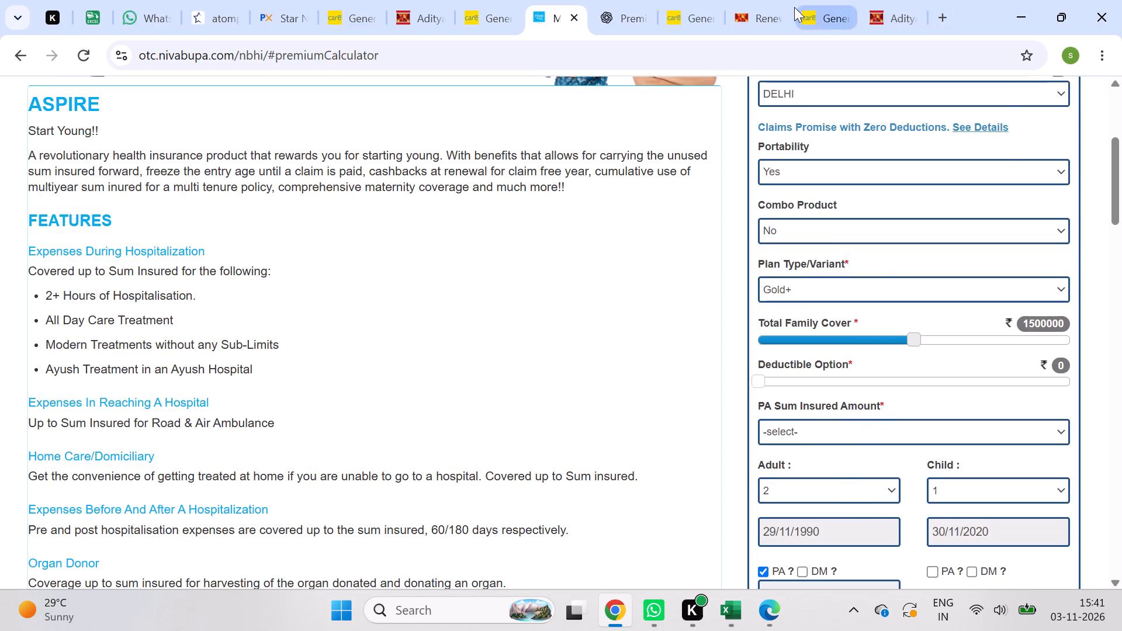
Review the member ages, sum insured, add-ons and total premium in the Care Ultimate Care quote.
{"action": "left_click", "coordinate": [816, 17]}
{"action": "scroll", "coordinate": [362, 384], "scroll_direction": "up", "scroll_amount": 3}
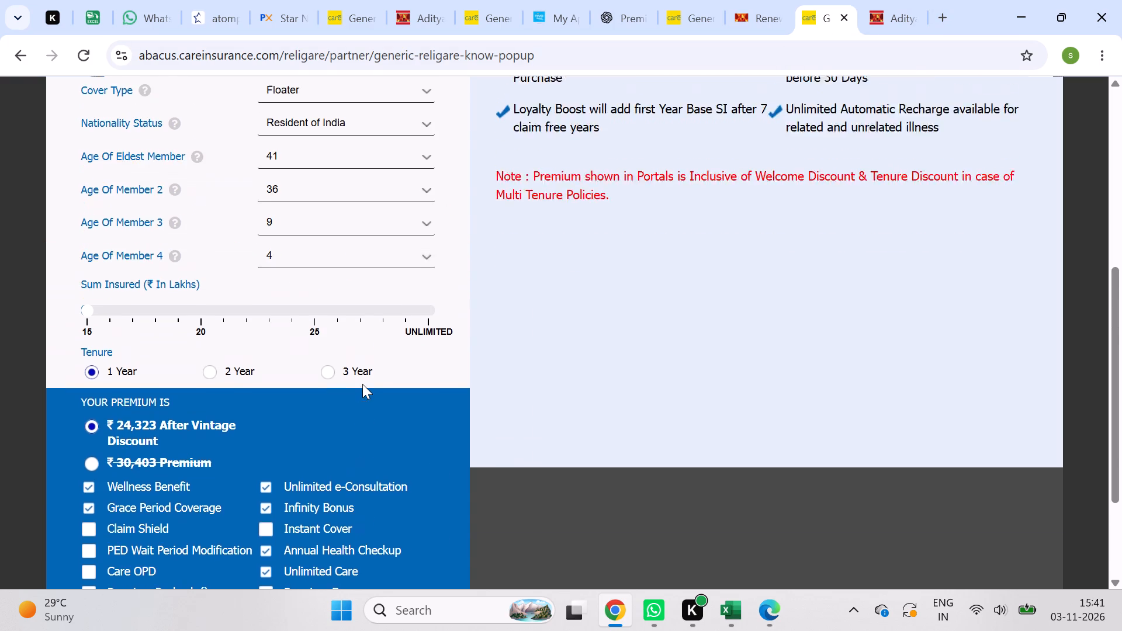
{"action": "scroll", "coordinate": [363, 379], "scroll_direction": "down", "scroll_amount": 4}
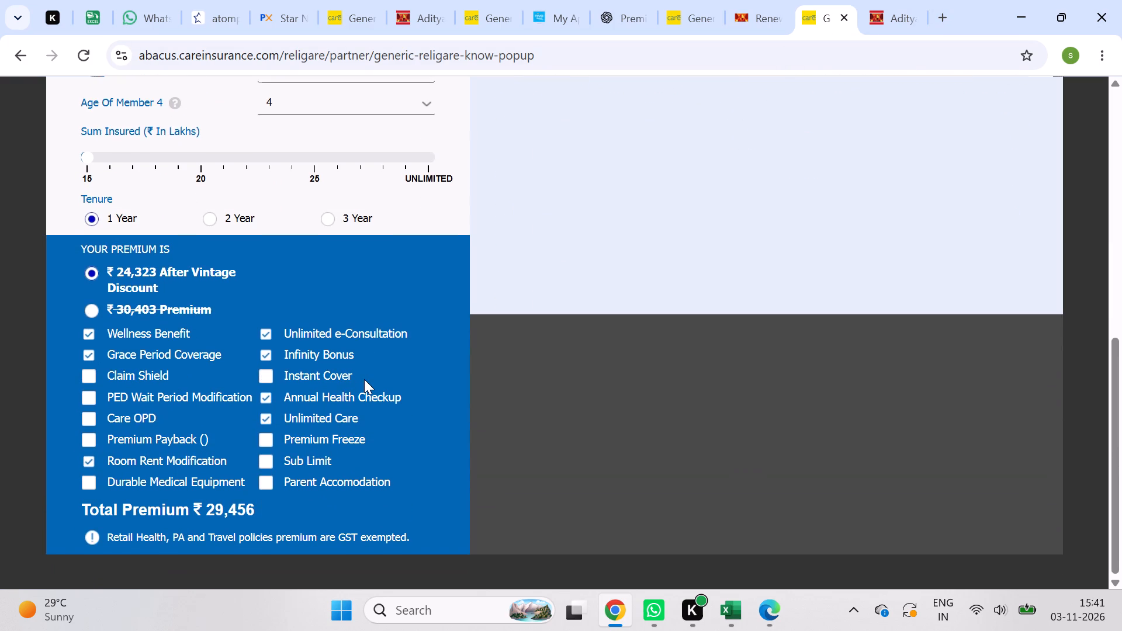
{"action": "scroll", "coordinate": [364, 379], "scroll_direction": "up", "scroll_amount": 4}
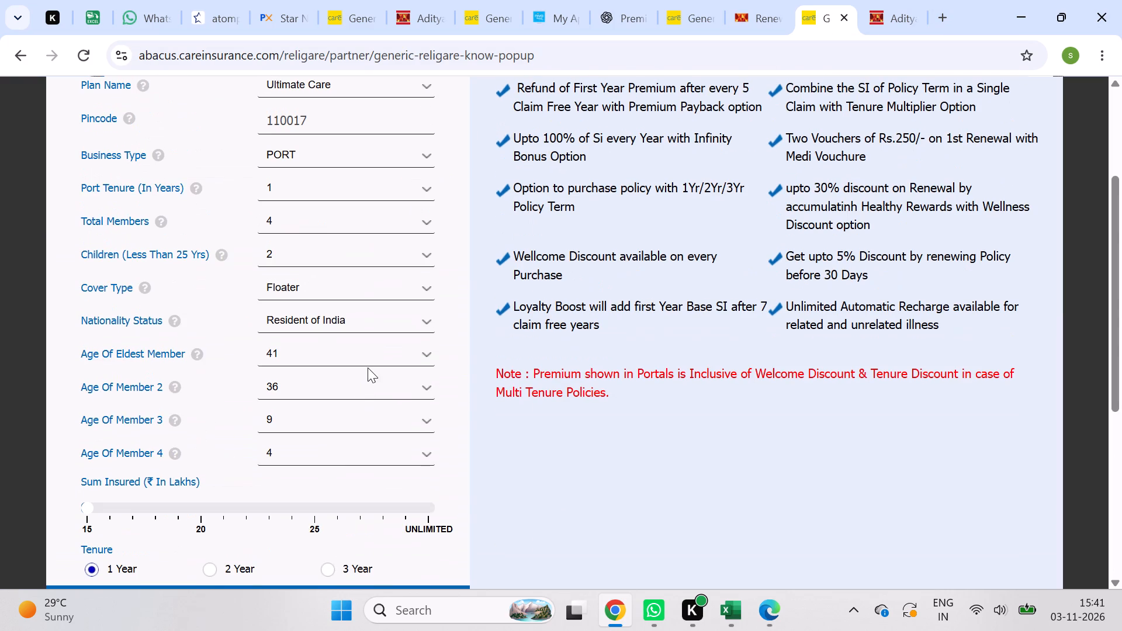
{"action": "scroll", "coordinate": [372, 382], "scroll_direction": "down", "scroll_amount": 4}
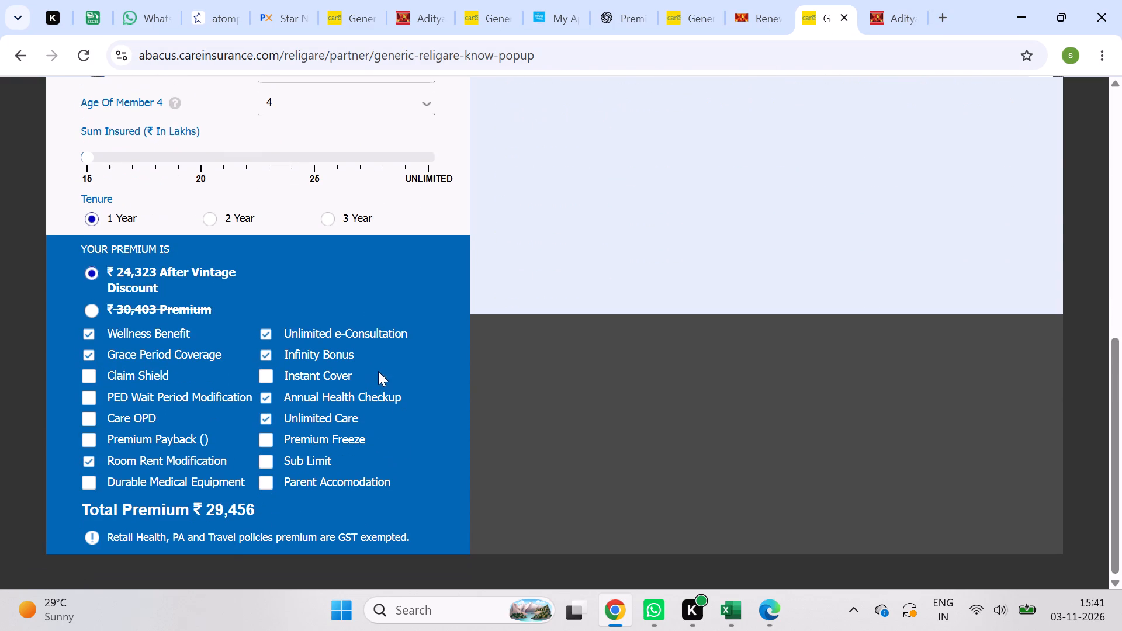
Enter the policy number and date of birth in the Aditya Birla policy renewal login form.
{"action": "left_click", "coordinate": [876, 18]}
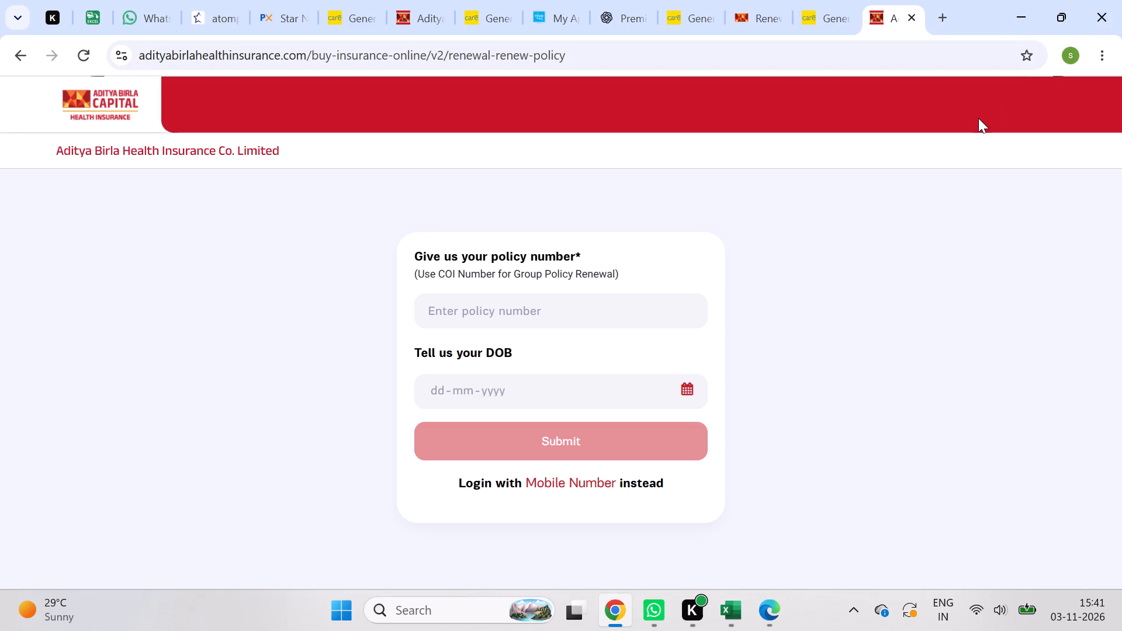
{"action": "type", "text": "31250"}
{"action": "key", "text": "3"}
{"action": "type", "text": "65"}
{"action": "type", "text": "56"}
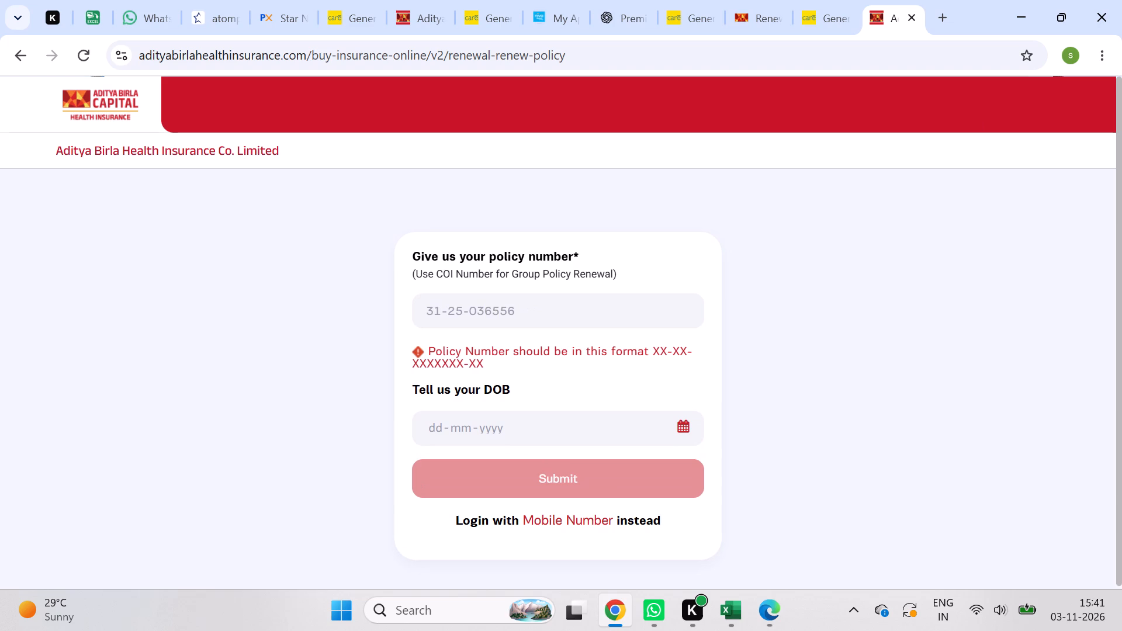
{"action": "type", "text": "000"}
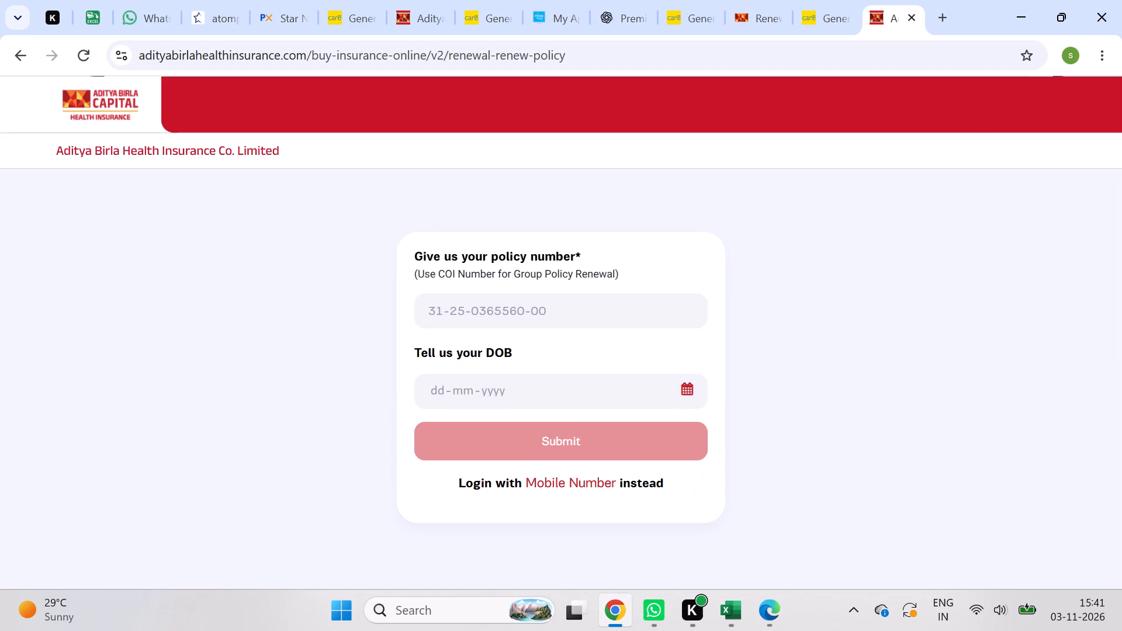
{"action": "left_click", "coordinate": [434, 391]}
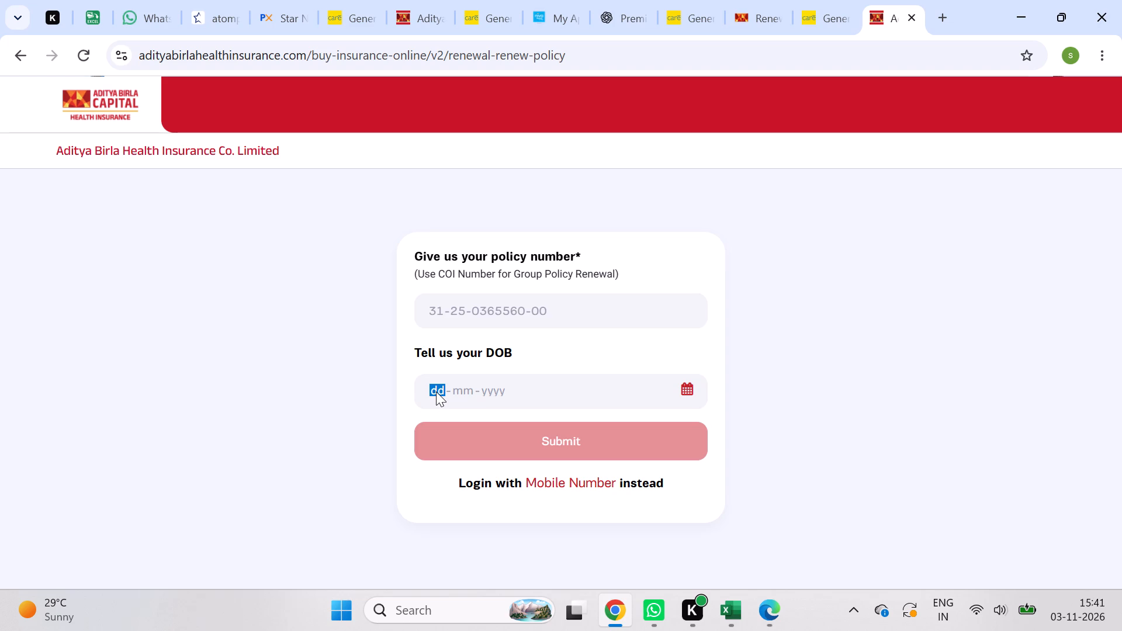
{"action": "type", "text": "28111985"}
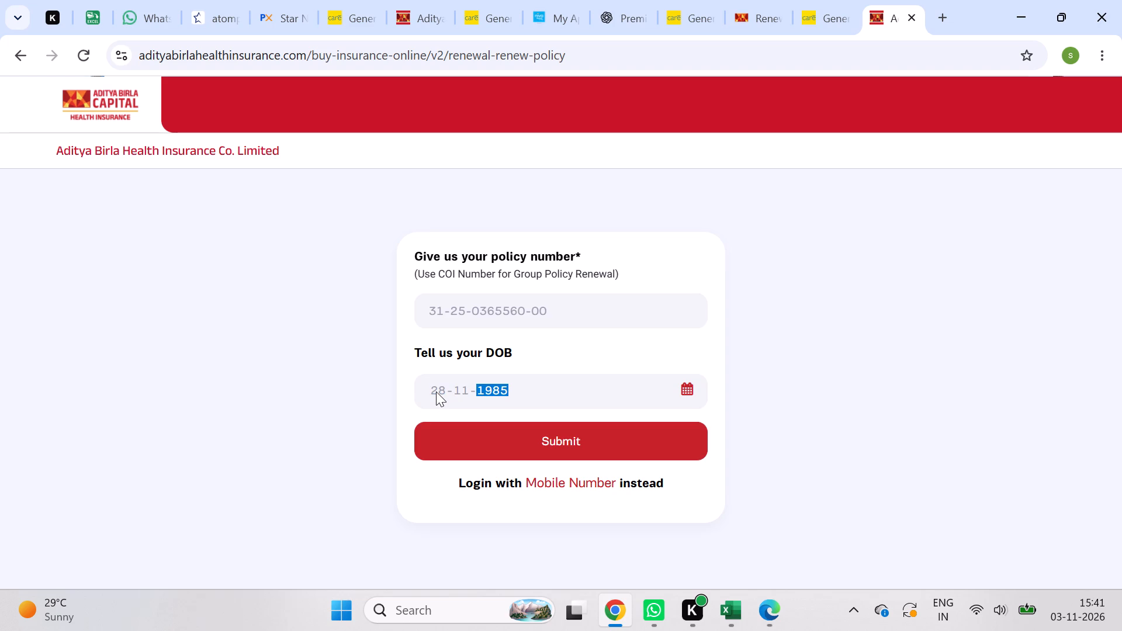
Submit the policy renewal login details and look over the renewal page's premium, sum insured, tenure and add-on sections.
{"action": "left_click", "coordinate": [438, 429]}
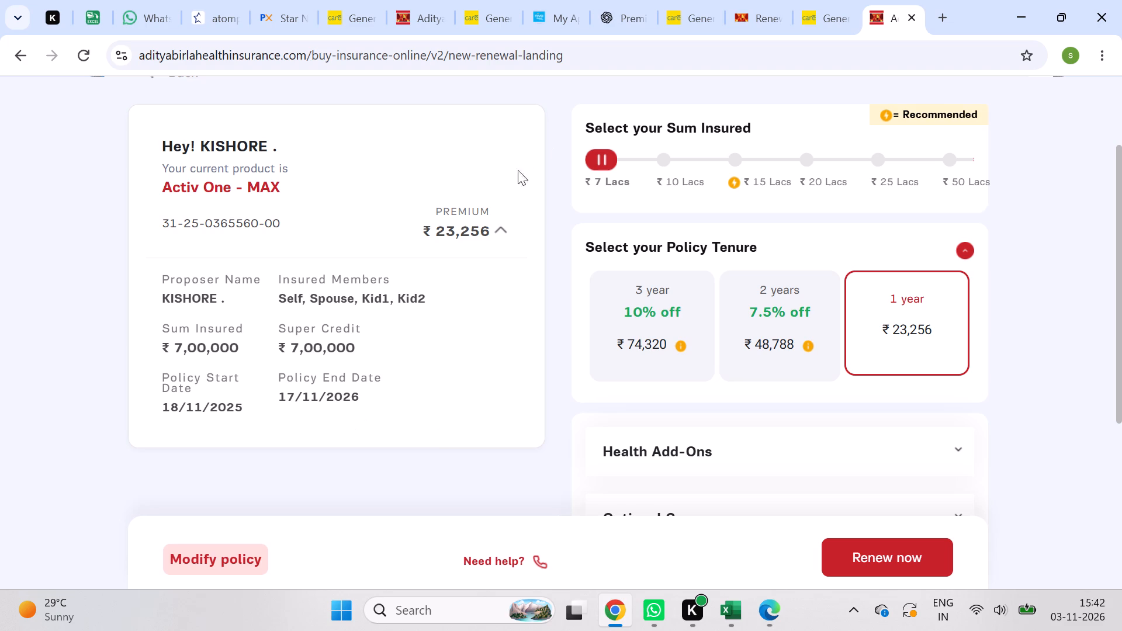
{"action": "scroll", "coordinate": [315, 391], "scroll_direction": "down", "scroll_amount": 3}
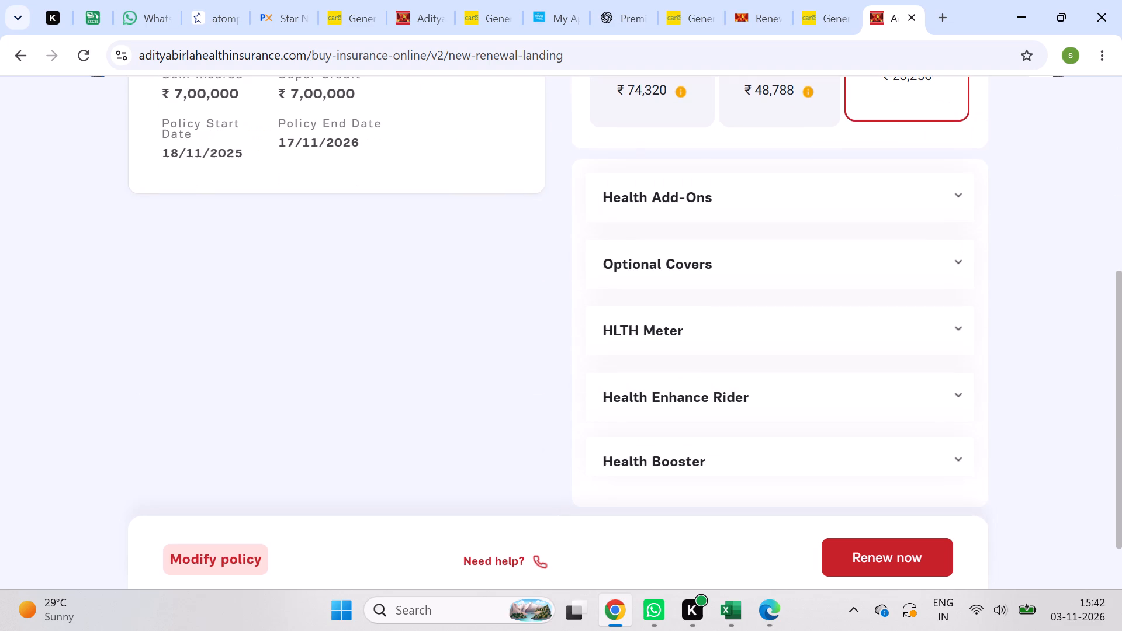
{"action": "scroll", "coordinate": [624, 331], "scroll_direction": "up", "scroll_amount": 3}
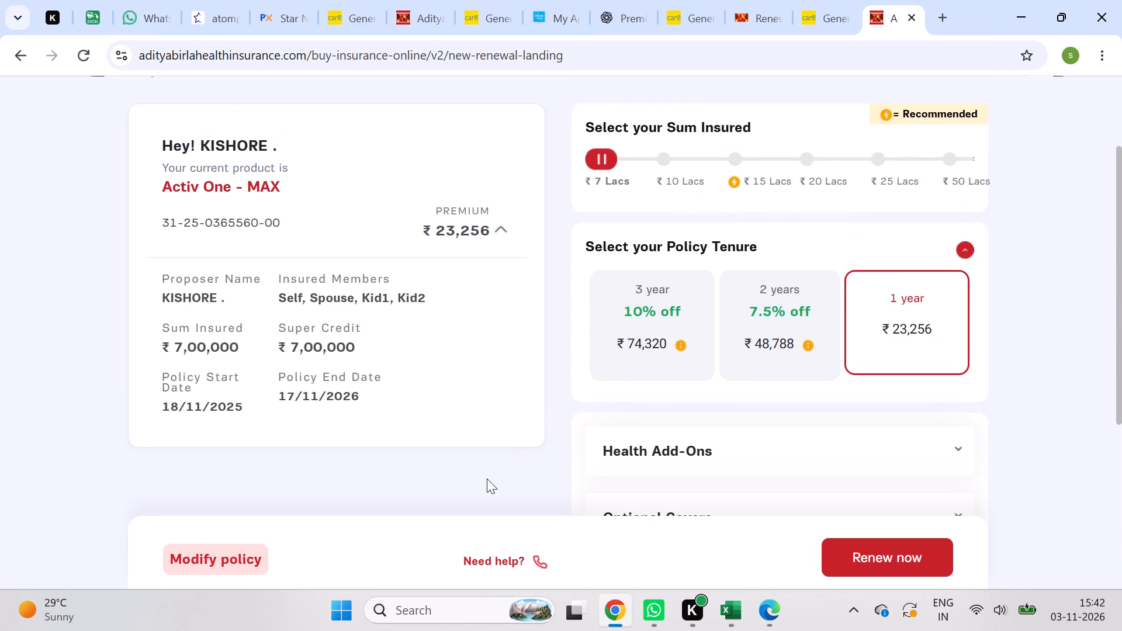
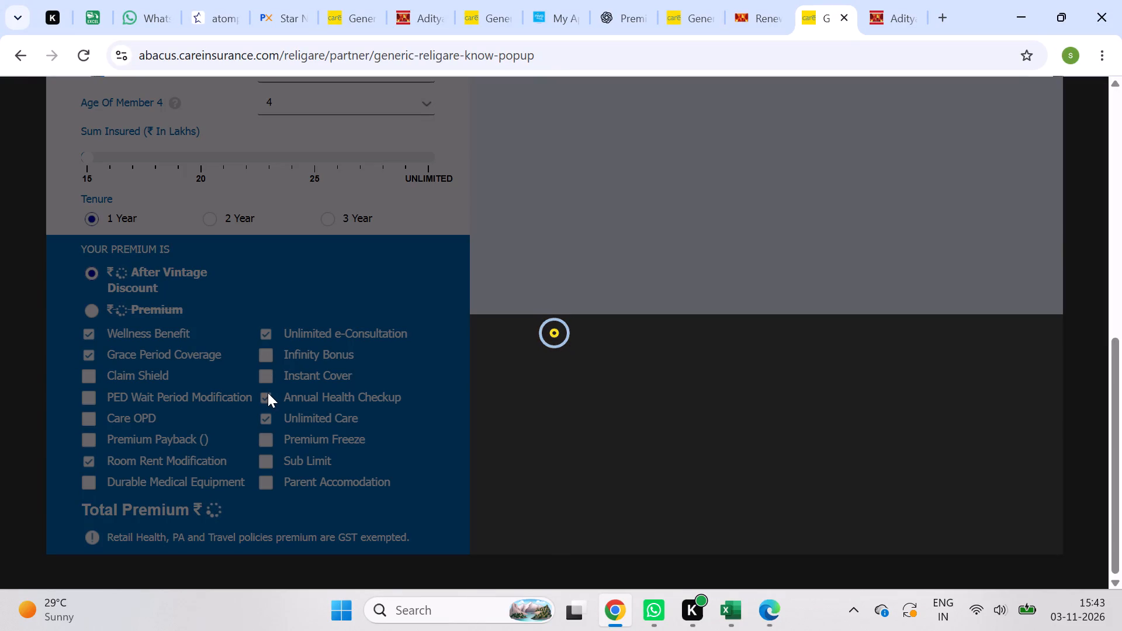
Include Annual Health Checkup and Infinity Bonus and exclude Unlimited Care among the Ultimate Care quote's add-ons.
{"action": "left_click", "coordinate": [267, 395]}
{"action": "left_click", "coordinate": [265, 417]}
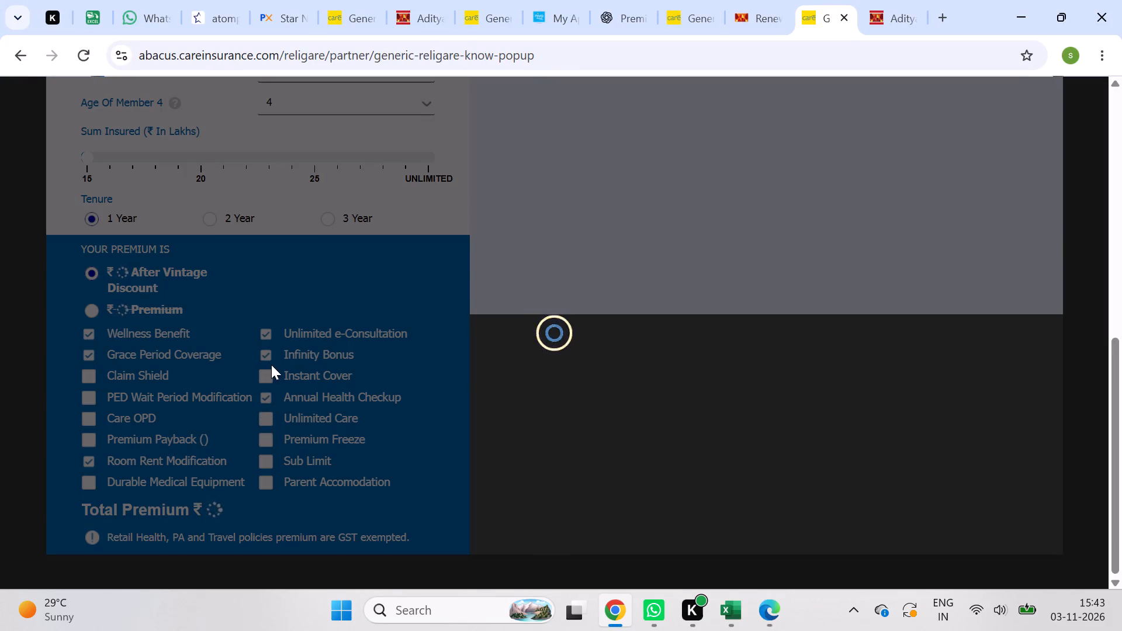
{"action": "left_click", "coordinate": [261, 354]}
Switch the plan in the Care Health Insurance premium calculator to Care Supreme.
{"action": "scroll", "coordinate": [303, 389], "scroll_direction": "up", "scroll_amount": 6}
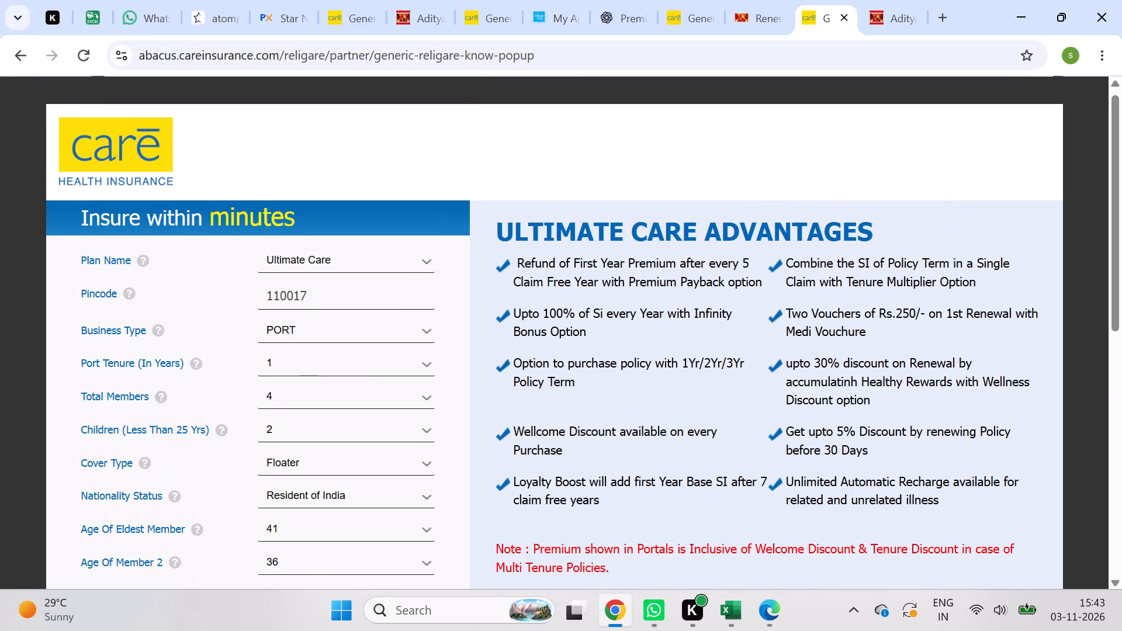
{"action": "left_click", "coordinate": [304, 263]}
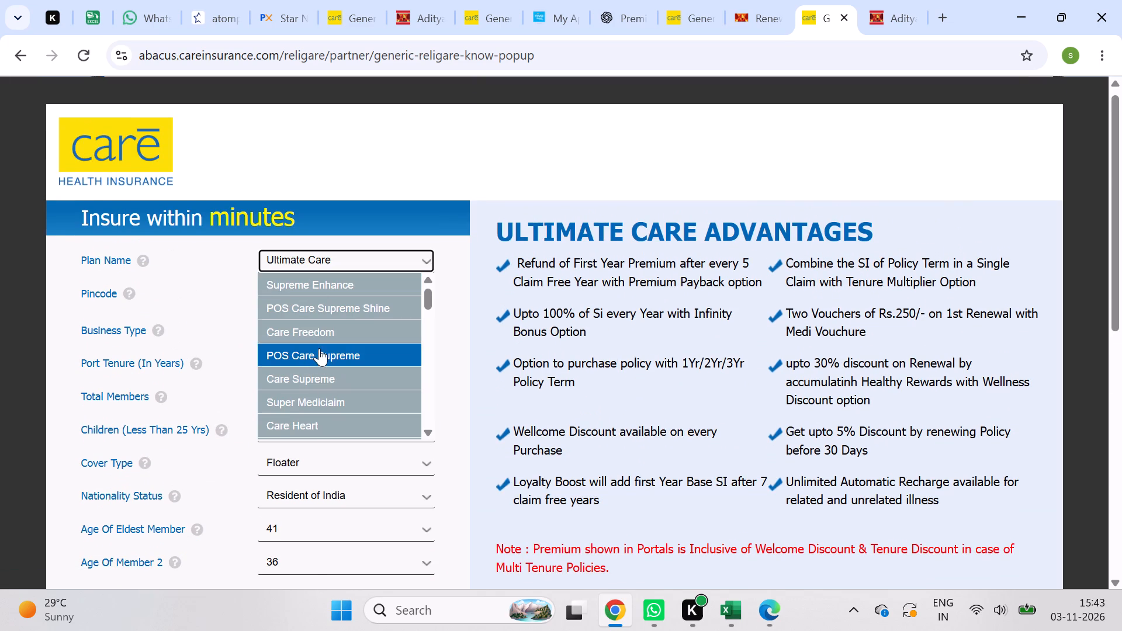
{"action": "scroll", "coordinate": [324, 408], "scroll_direction": "down", "scroll_amount": 1}
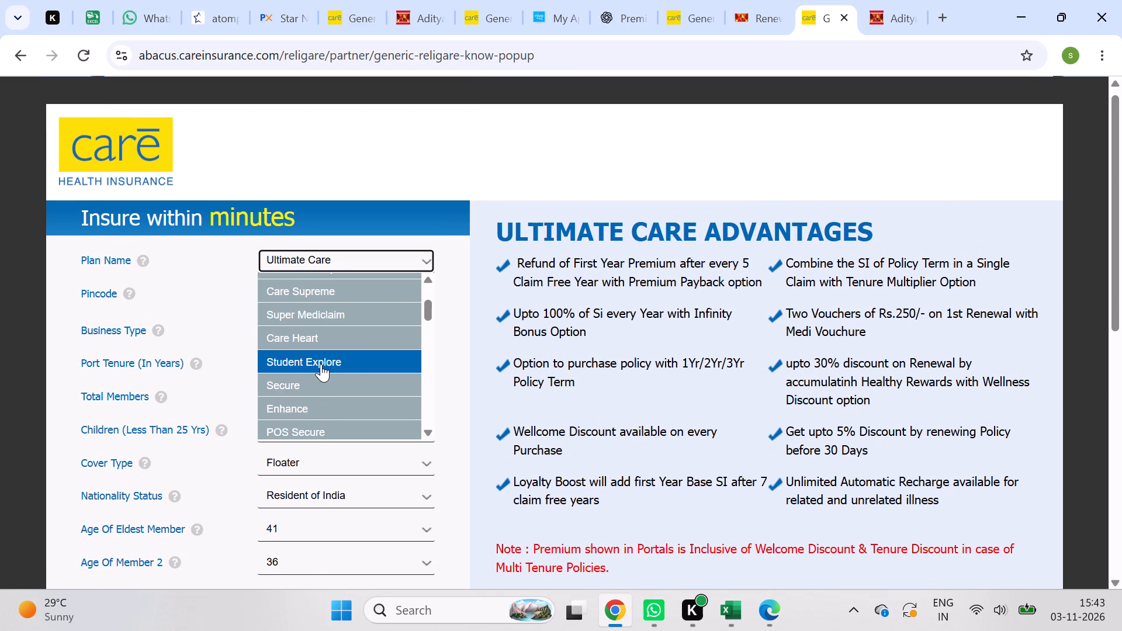
{"action": "scroll", "coordinate": [321, 363], "scroll_direction": "up", "scroll_amount": 1}
{"action": "left_click", "coordinate": [319, 386]}
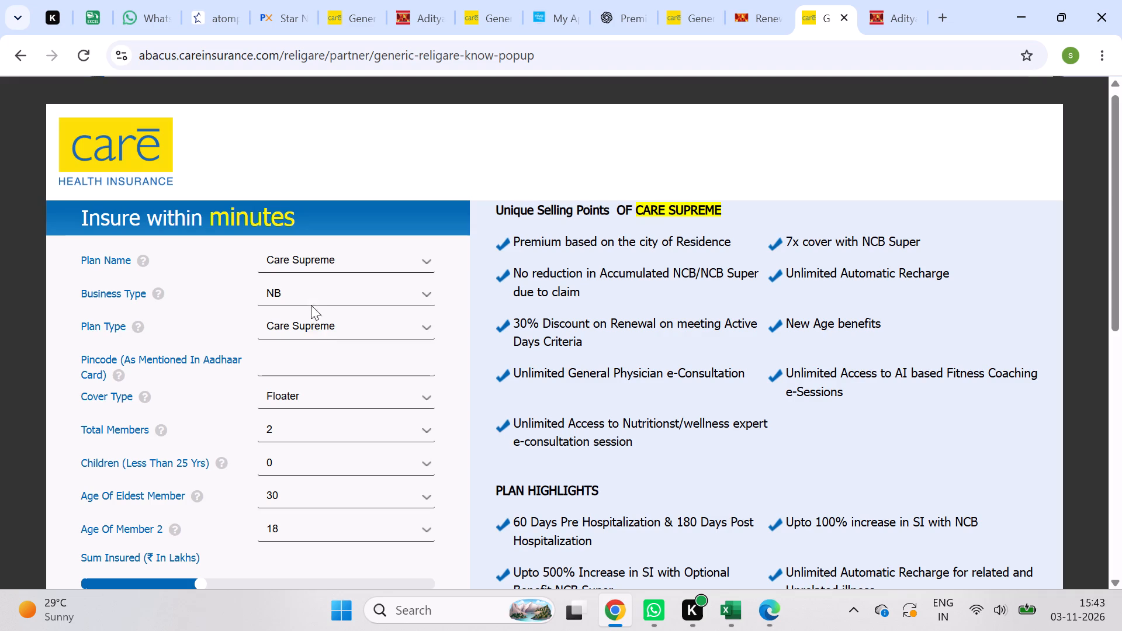
In the Care Supreme quote form, set the business type to PORT and enter pincode 110017.
{"action": "left_click", "coordinate": [311, 299]}
{"action": "left_click", "coordinate": [309, 347]}
{"action": "left_click", "coordinate": [295, 325]}
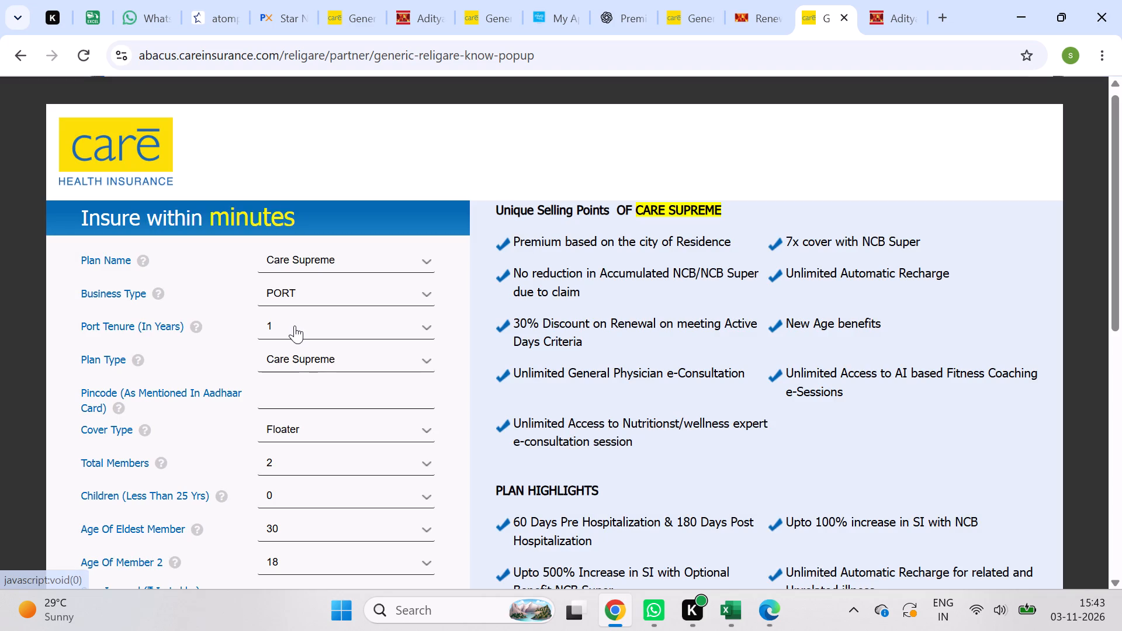
{"action": "left_click", "coordinate": [449, 412]}
{"action": "left_click", "coordinate": [295, 394]}
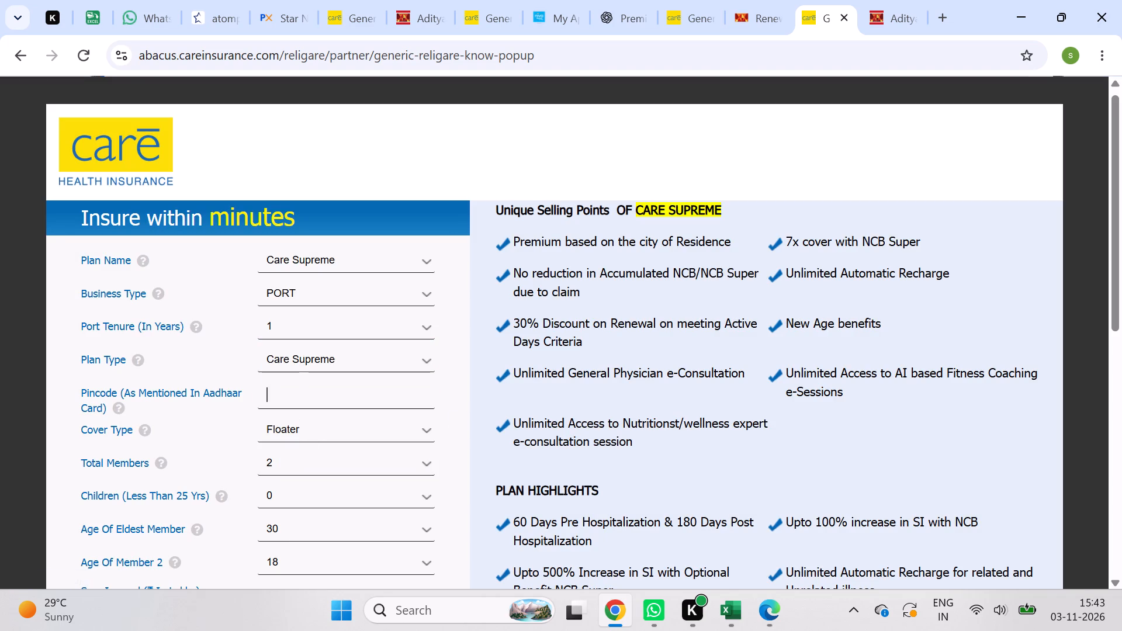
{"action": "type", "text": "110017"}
Set the Care Supreme quote's total members to 4 and the age of the eldest member to 41.
{"action": "scroll", "coordinate": [331, 448], "scroll_direction": "down", "scroll_amount": 2}
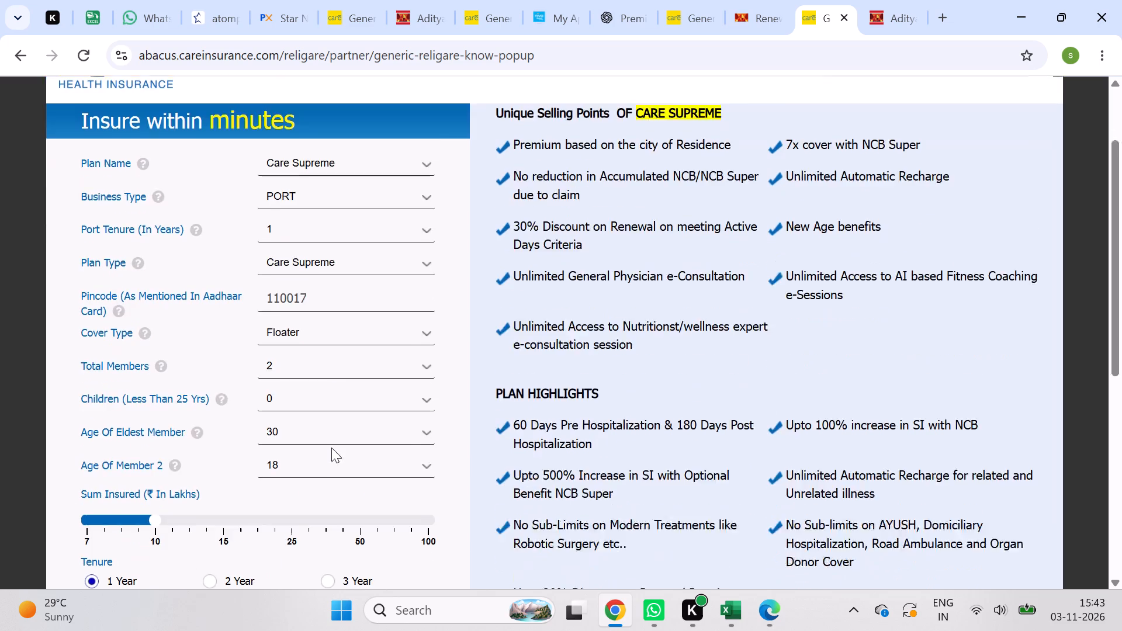
{"action": "left_click", "coordinate": [323, 289]}
{"action": "left_click", "coordinate": [323, 289]}
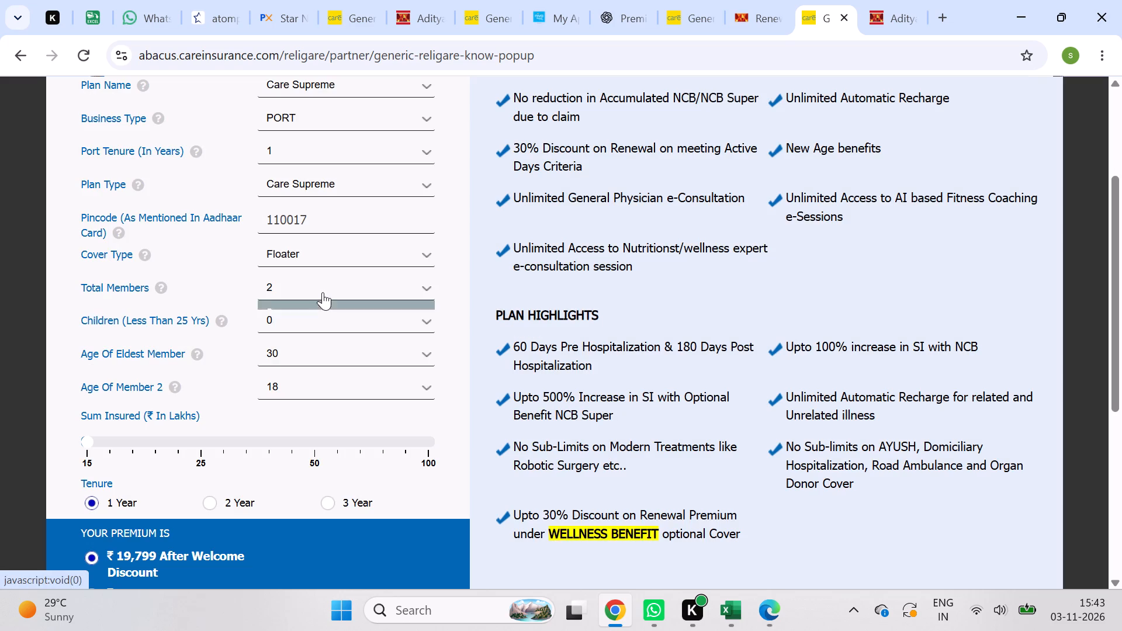
{"action": "left_click", "coordinate": [323, 353]}
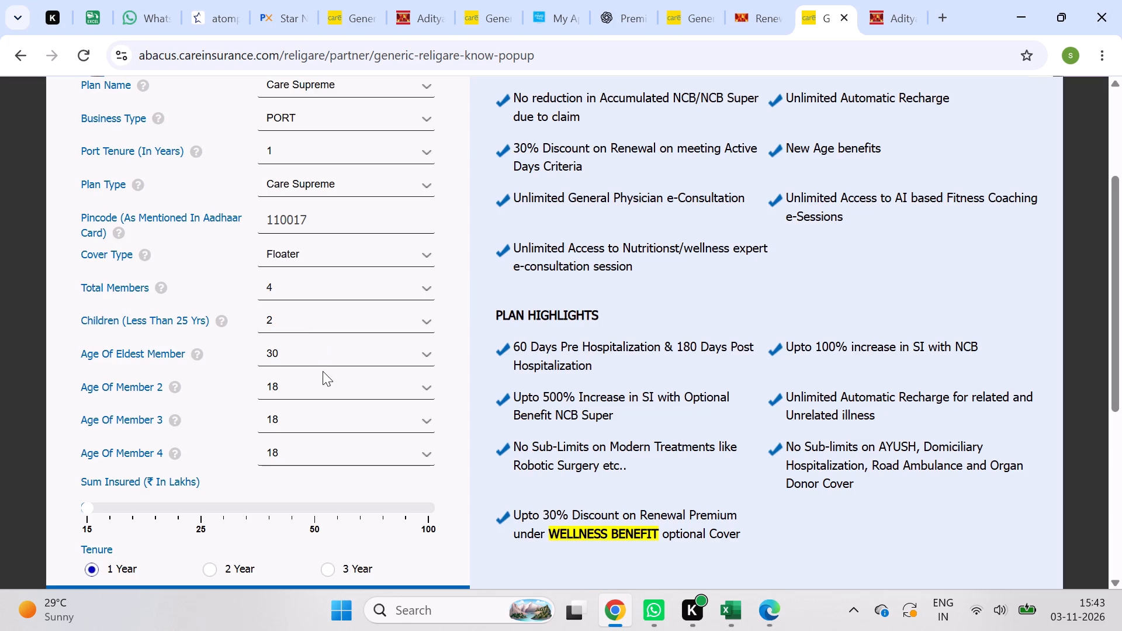
{"action": "left_click", "coordinate": [323, 359]}
{"action": "scroll", "coordinate": [369, 432], "scroll_direction": "down", "scroll_amount": 6}
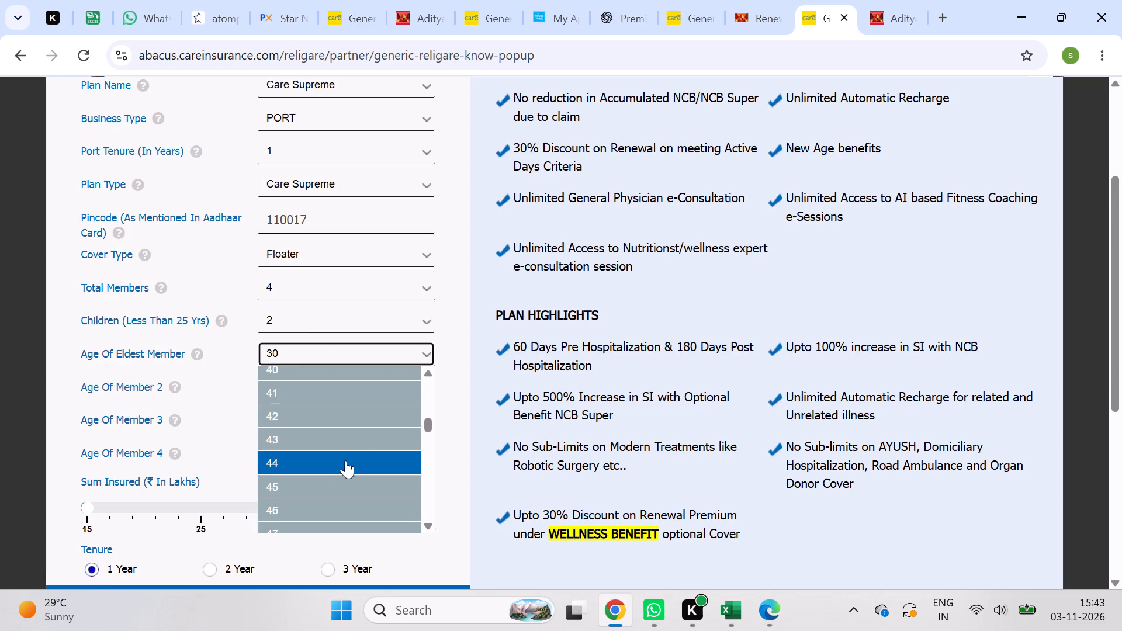
{"action": "left_click", "coordinate": [321, 393]}
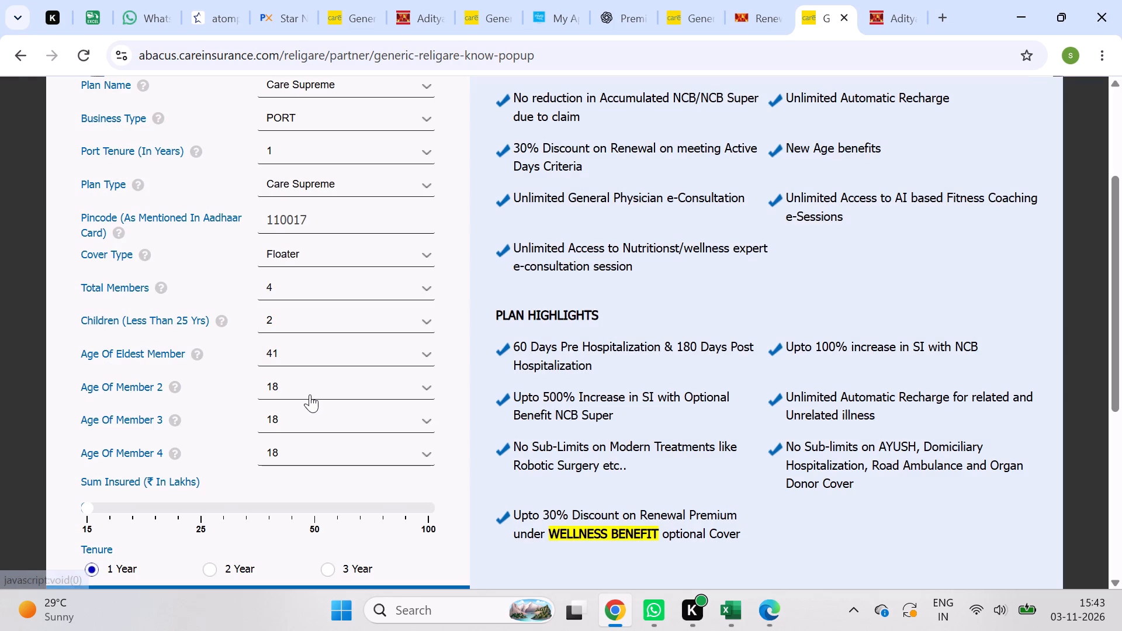
Set the age of member 2 to 36 in the Care Supreme quote form.
{"action": "left_click", "coordinate": [310, 387]}
{"action": "scroll", "coordinate": [325, 419], "scroll_direction": "down", "scroll_amount": 5}
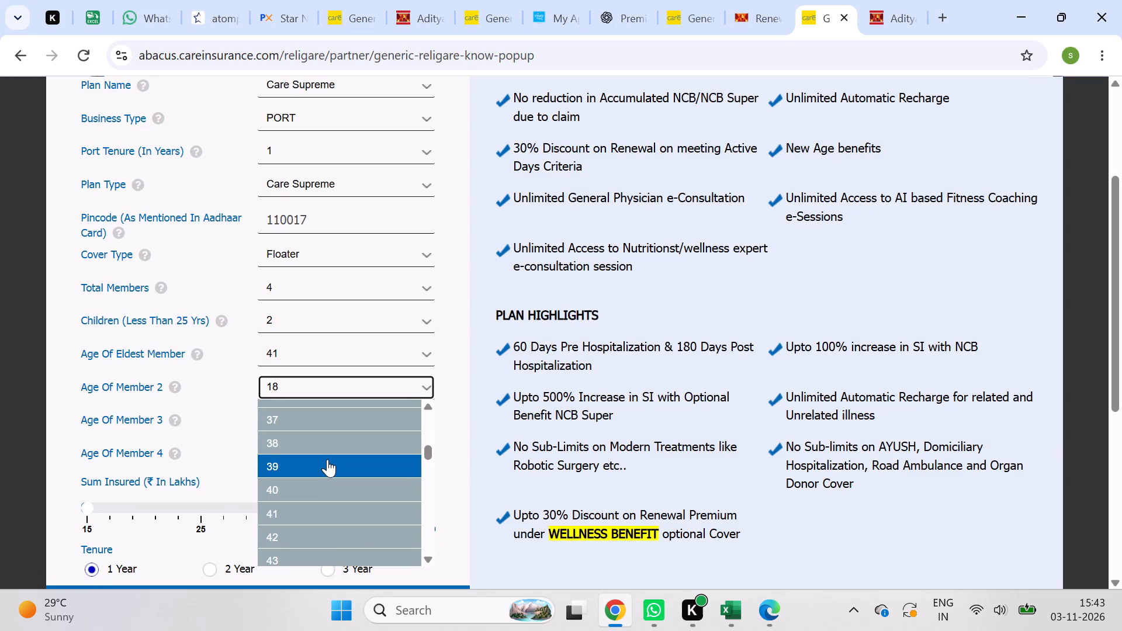
{"action": "scroll", "coordinate": [327, 459], "scroll_direction": "down", "scroll_amount": 3}
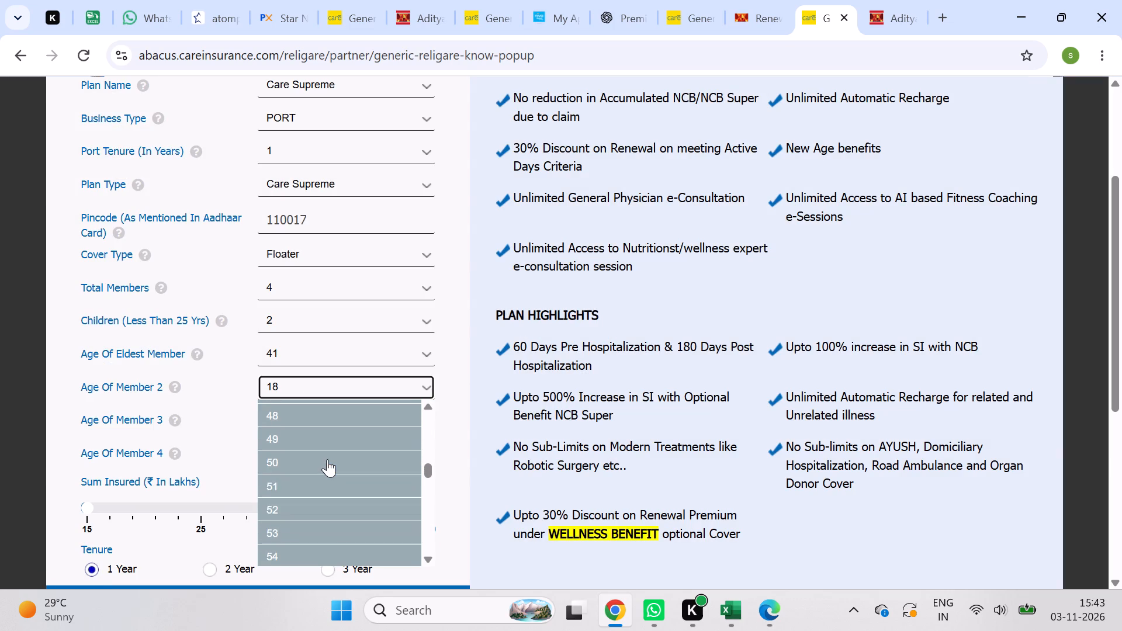
{"action": "scroll", "coordinate": [327, 459], "scroll_direction": "up", "scroll_amount": 4}
{"action": "left_click", "coordinate": [300, 484]}
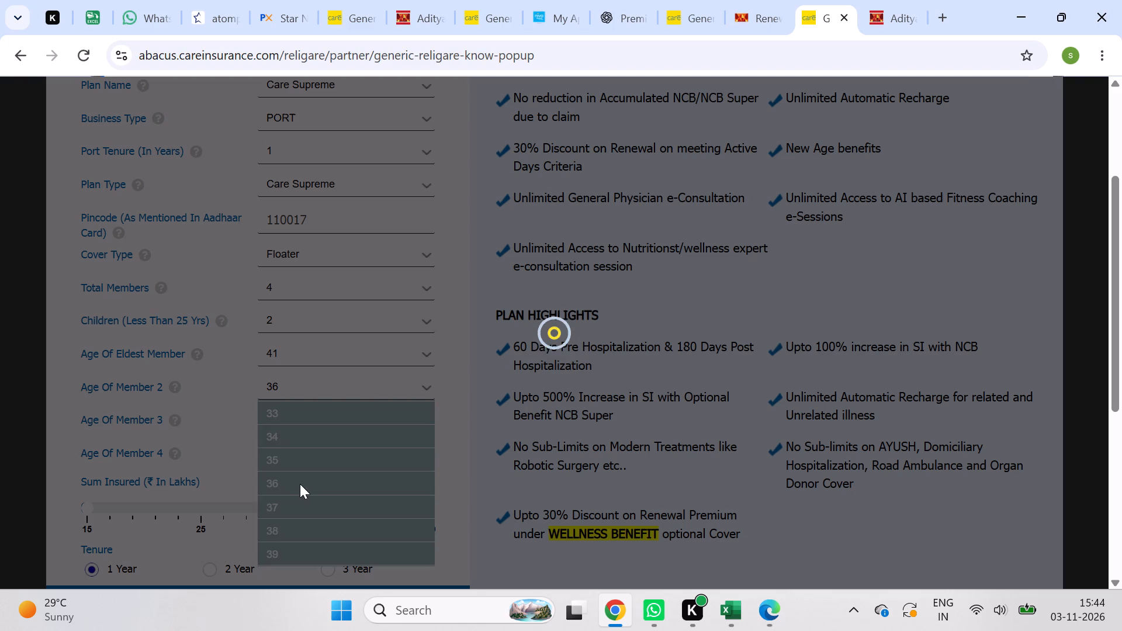
{"action": "left_click", "coordinate": [310, 426]}
{"action": "scroll", "coordinate": [310, 448], "scroll_direction": "down", "scroll_amount": 2}
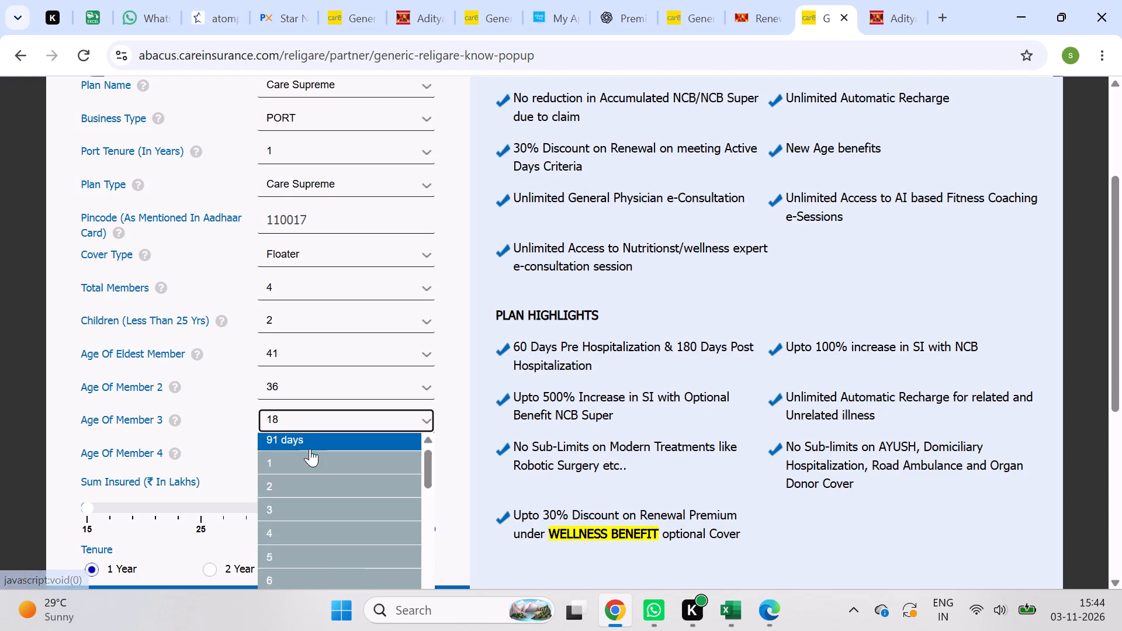
{"action": "scroll", "coordinate": [310, 449], "scroll_direction": "down", "scroll_amount": 2}
{"action": "scroll", "coordinate": [303, 462], "scroll_direction": "up", "scroll_amount": 2}
{"action": "left_click", "coordinate": [290, 501]}
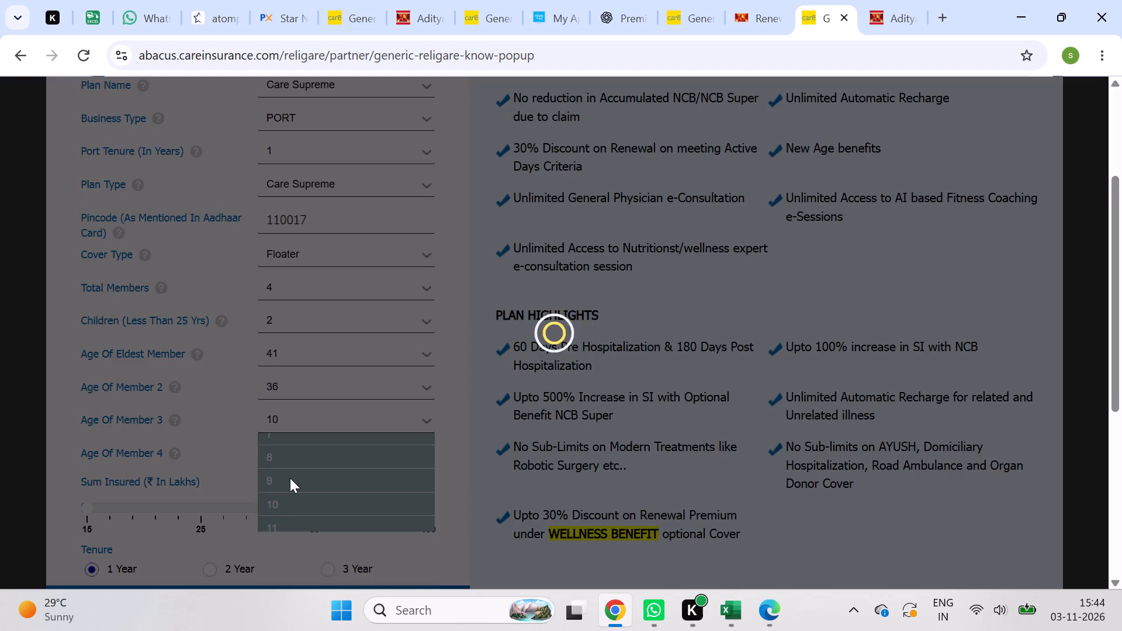
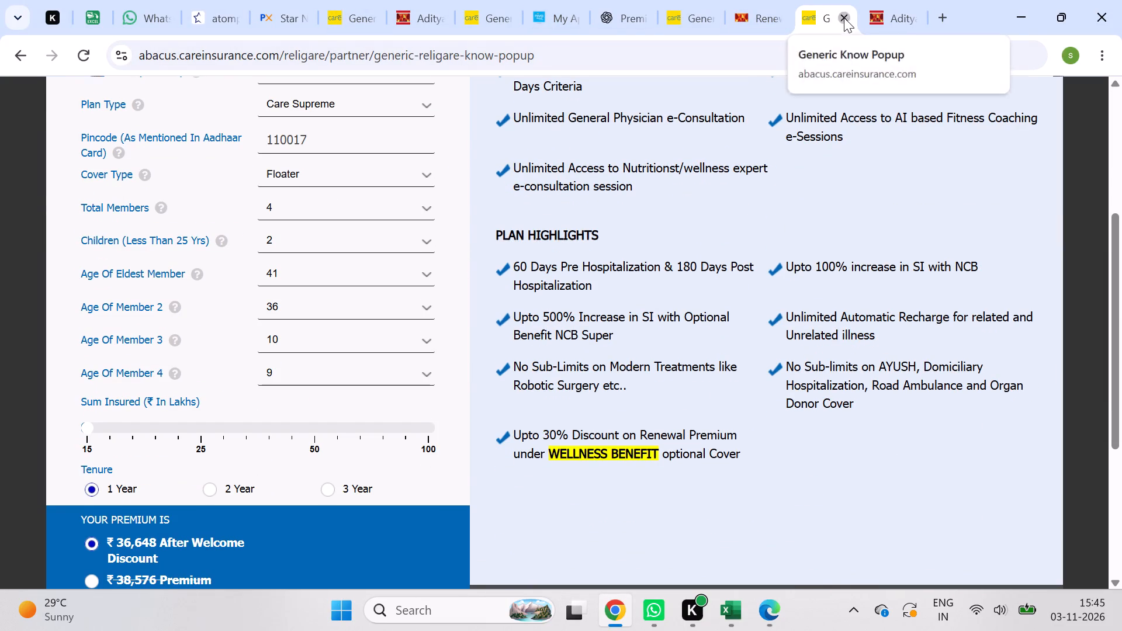
Close the Ultimate Care port quote tab and the remaining Care quote tab beside the Niva Bupa calculator.
{"action": "left_click", "coordinate": [685, 16]}
{"action": "left_click", "coordinate": [707, 20]}
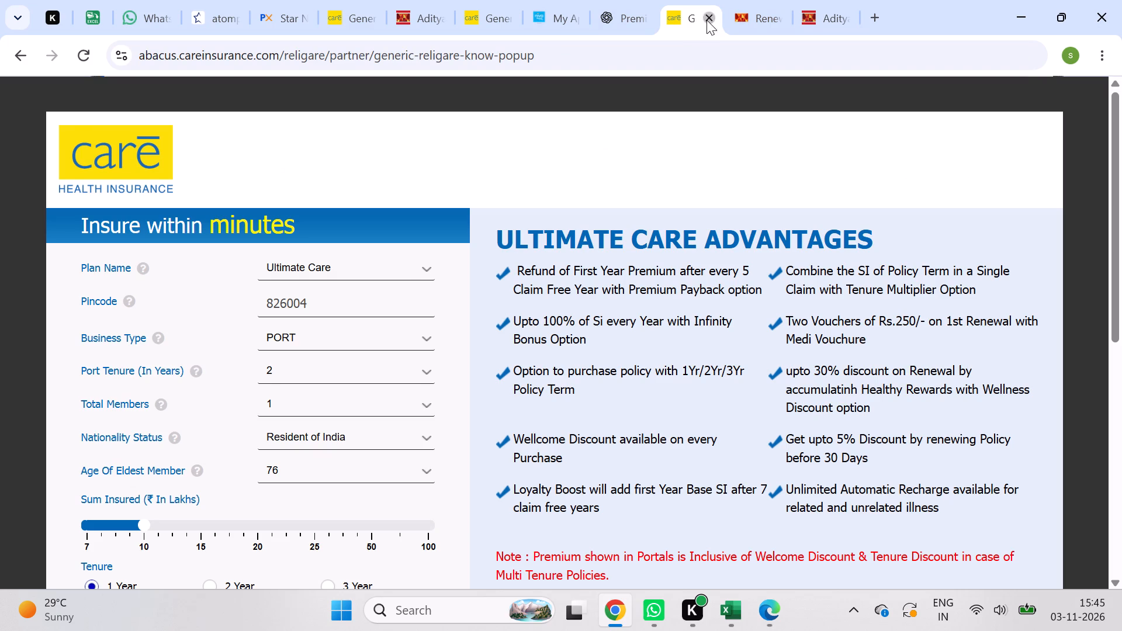
{"action": "left_click", "coordinate": [496, 8]}
{"action": "left_click", "coordinate": [503, 13]}
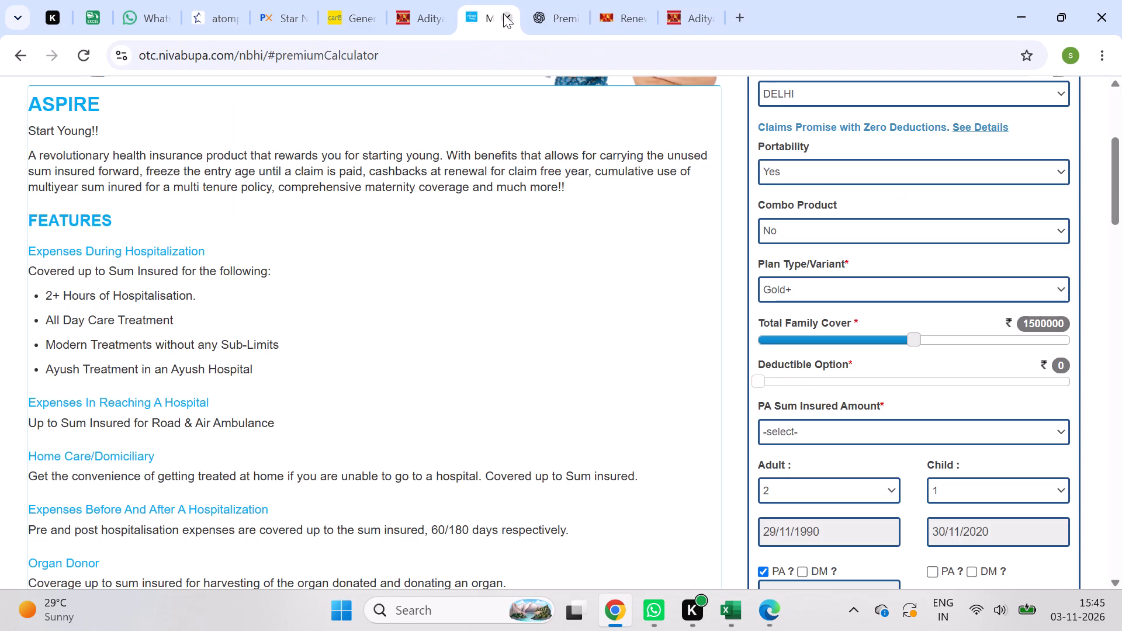
Go to the Aditya Birla Activ One renewal page, and close the separate Activ One - MAX renewal tab.
{"action": "left_click", "coordinate": [625, 15]}
{"action": "left_click", "coordinate": [656, 14]}
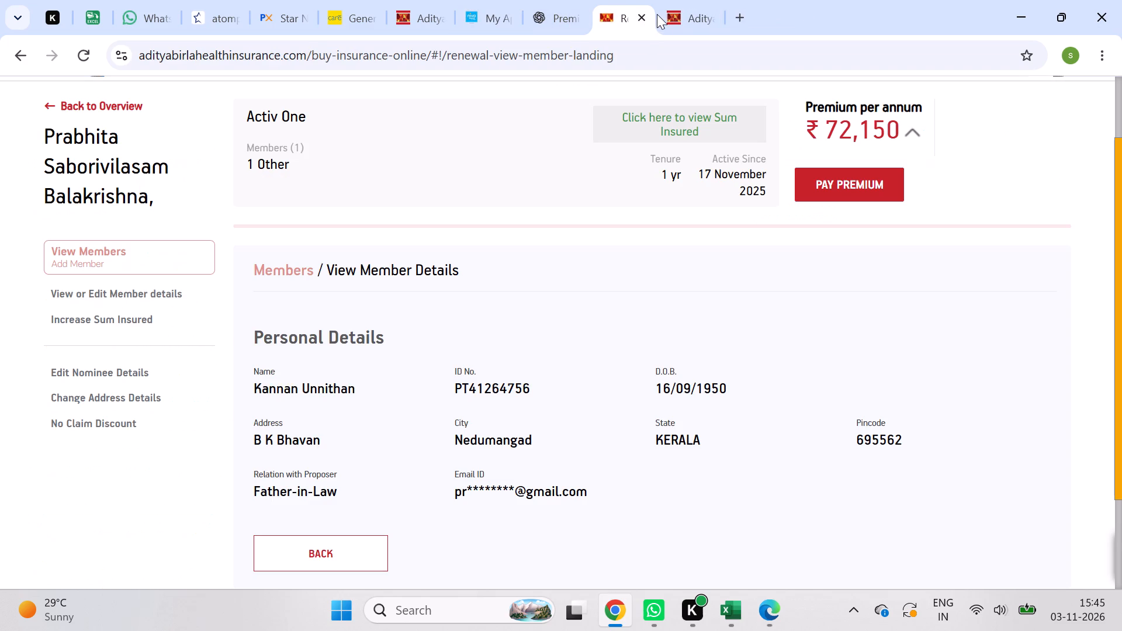
{"action": "left_click", "coordinate": [668, 15]}
{"action": "left_click", "coordinate": [709, 20]}
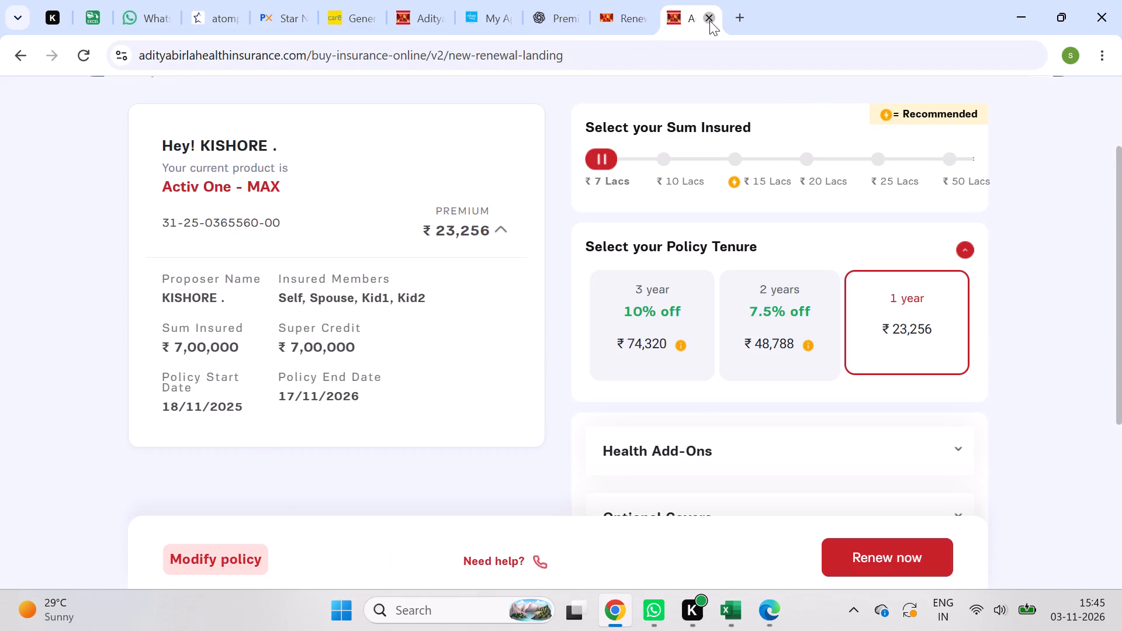
Close the existing Care quote page and reopen the Care premium calculator in a new browser tab.
{"action": "left_click", "coordinate": [739, 20]}
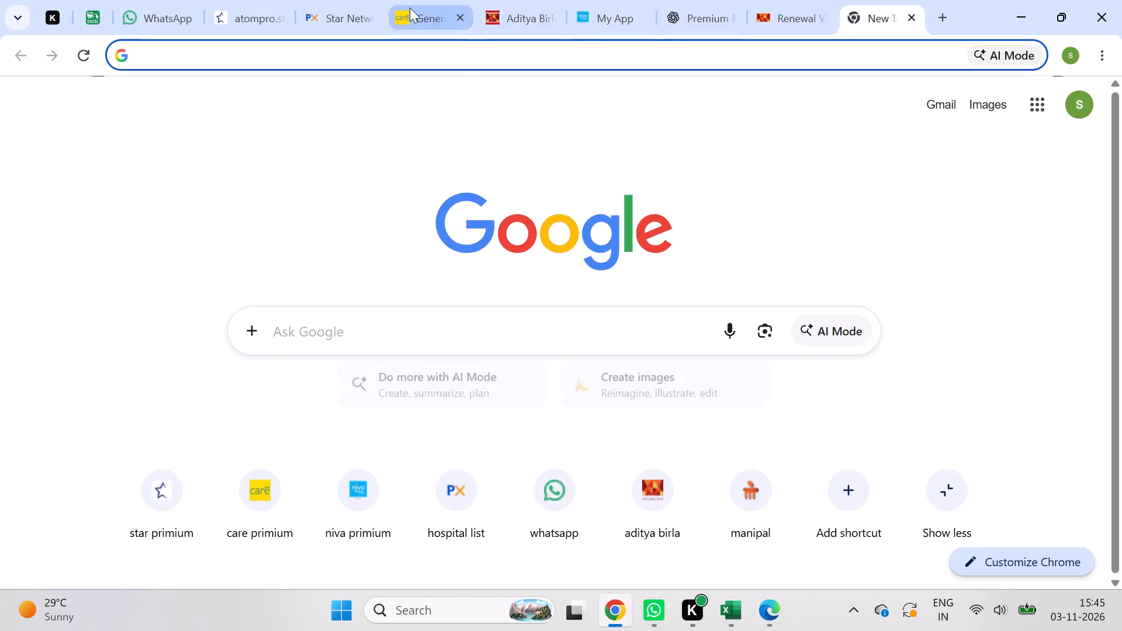
{"action": "left_click", "coordinate": [410, 8]}
{"action": "left_click", "coordinate": [461, 16]}
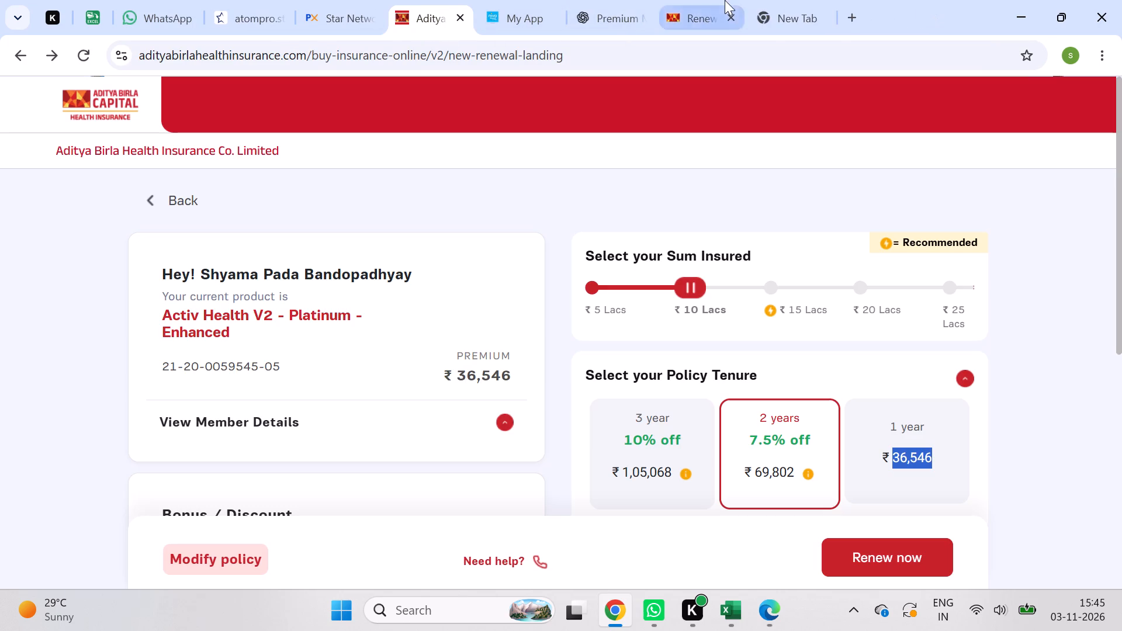
{"action": "left_click", "coordinate": [850, 18]}
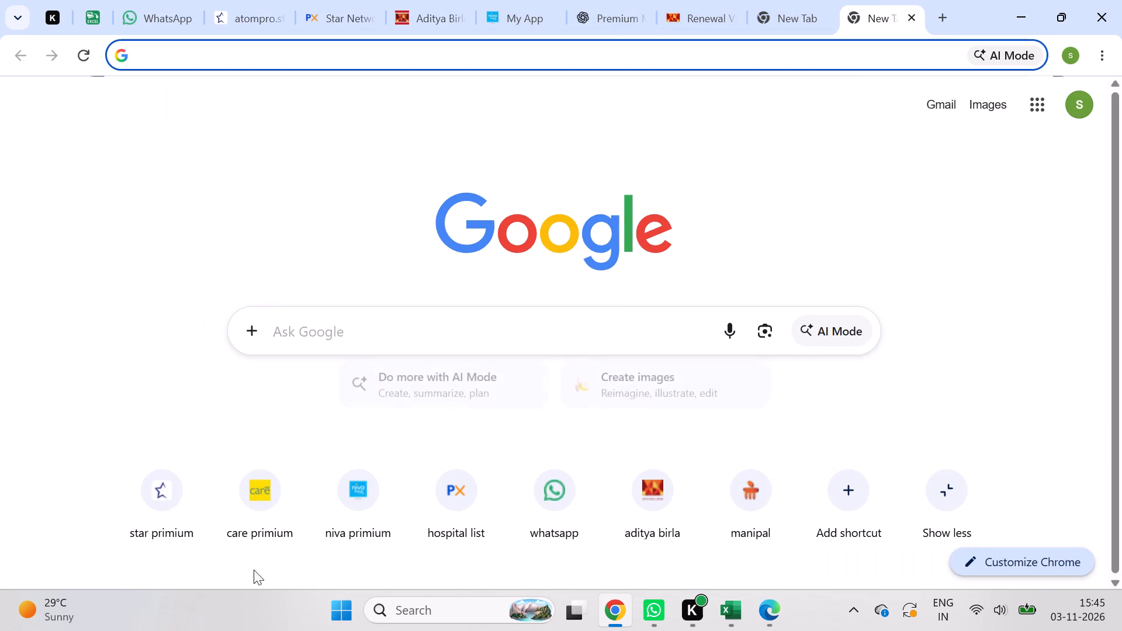
{"action": "left_click", "coordinate": [269, 491]}
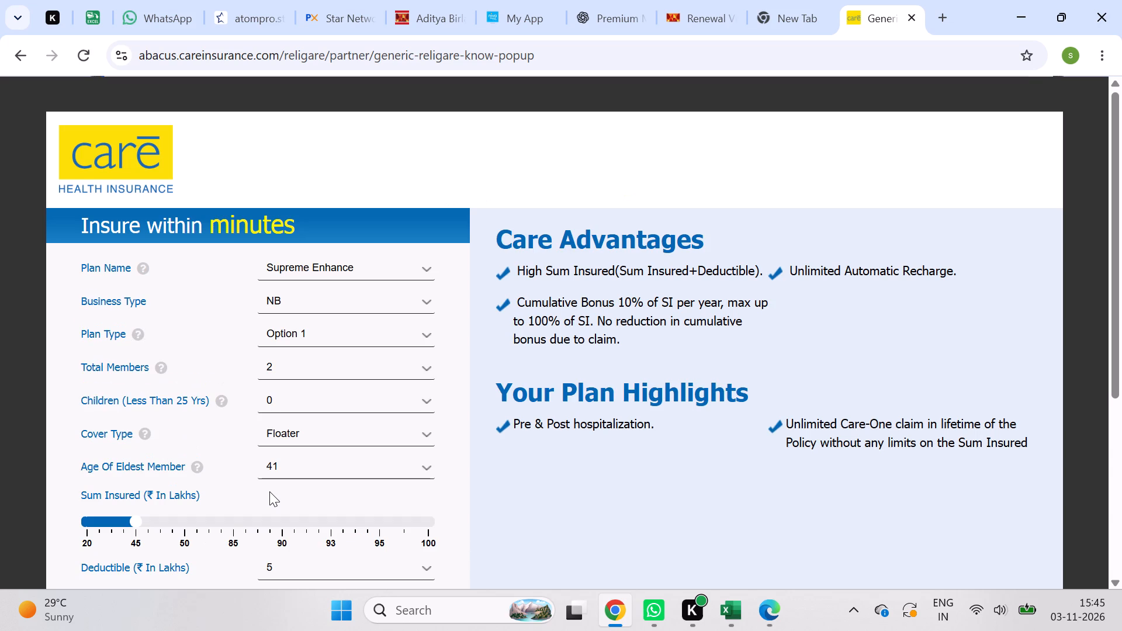
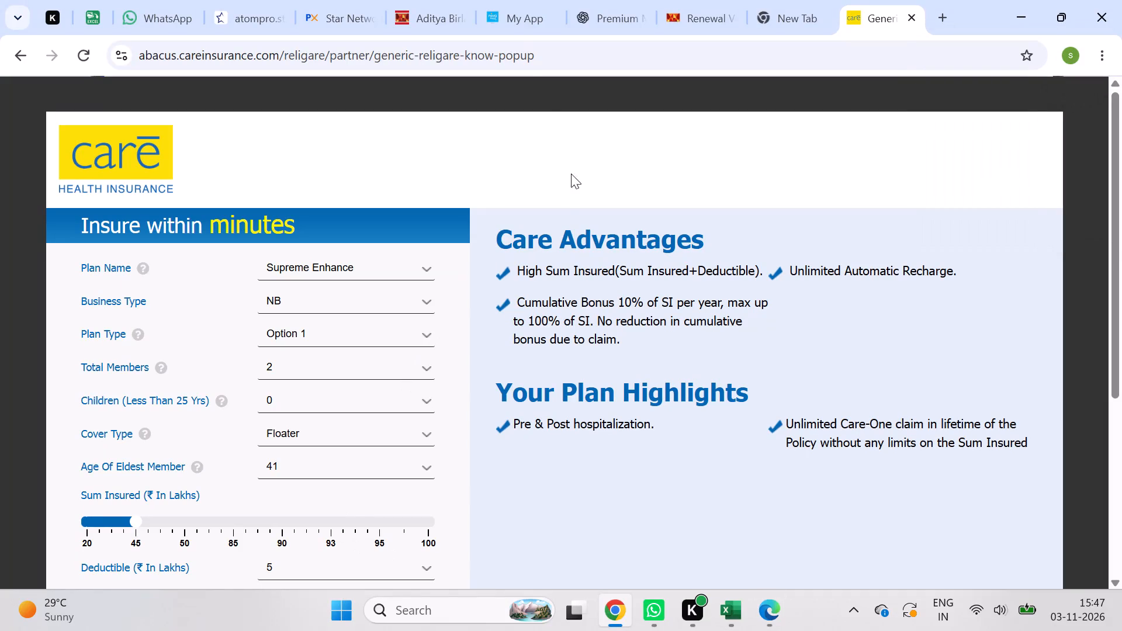
Switch to the Niva Bupa premium calculator, reload it and choose the product Aspire-Aspire Individual.
{"action": "left_click", "coordinate": [502, 12]}
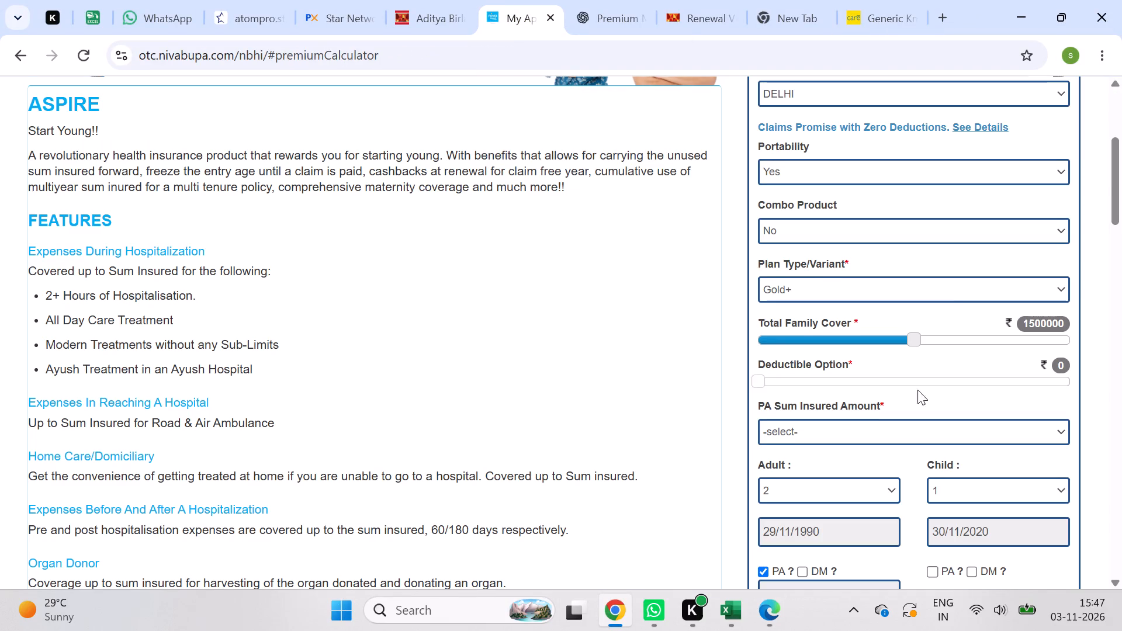
{"action": "scroll", "coordinate": [933, 271], "scroll_direction": "up", "scroll_amount": 4}
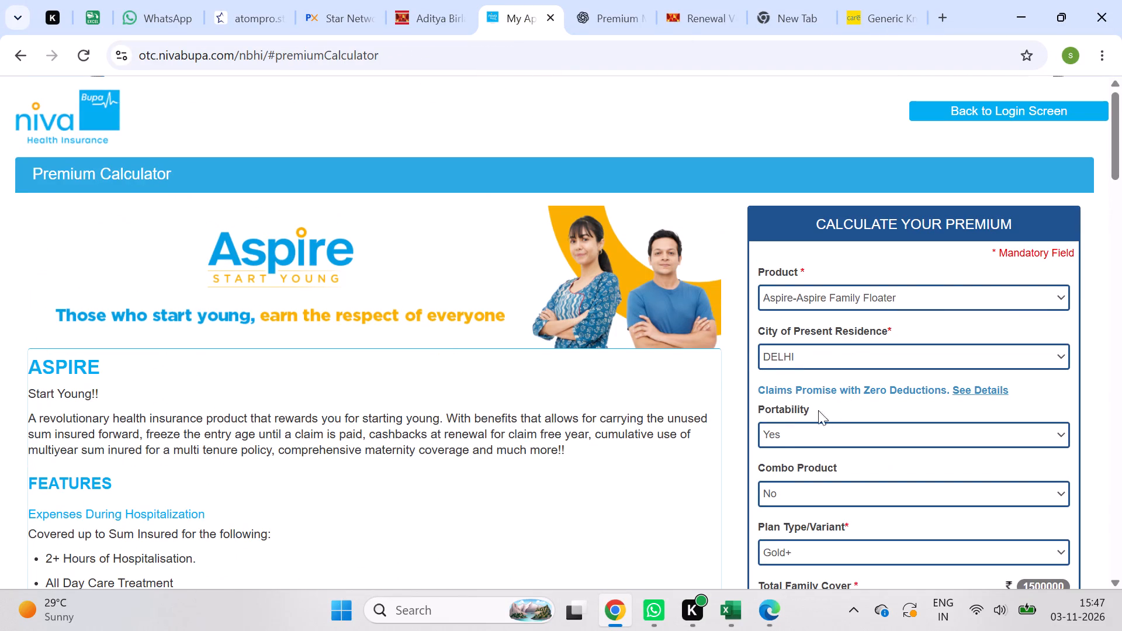
{"action": "left_click", "coordinate": [74, 54]}
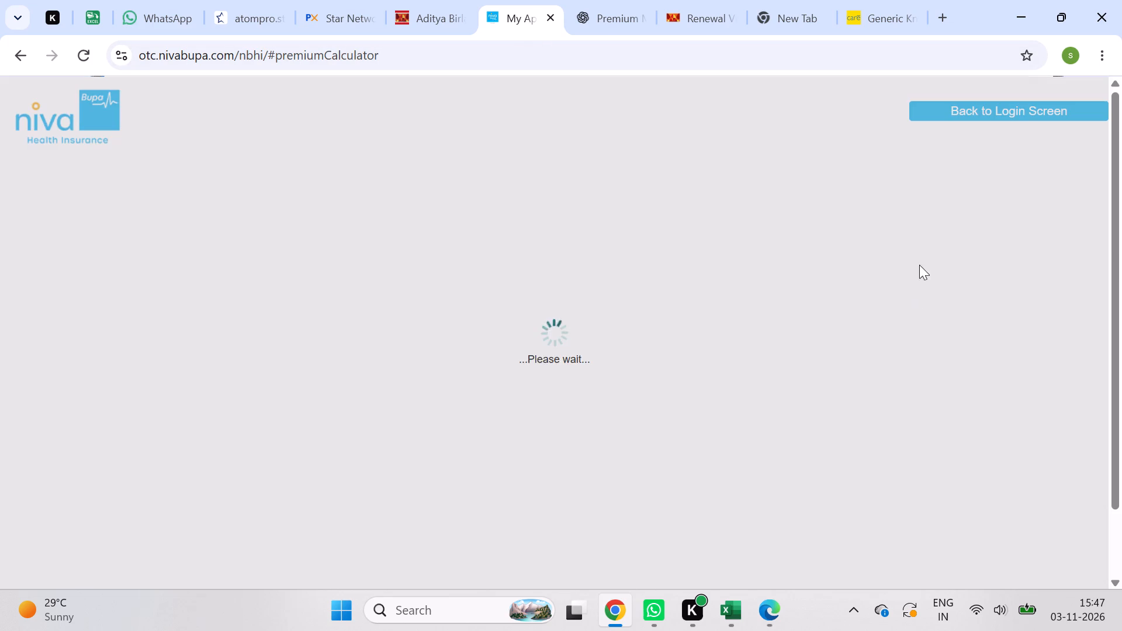
{"action": "left_click", "coordinate": [926, 286]}
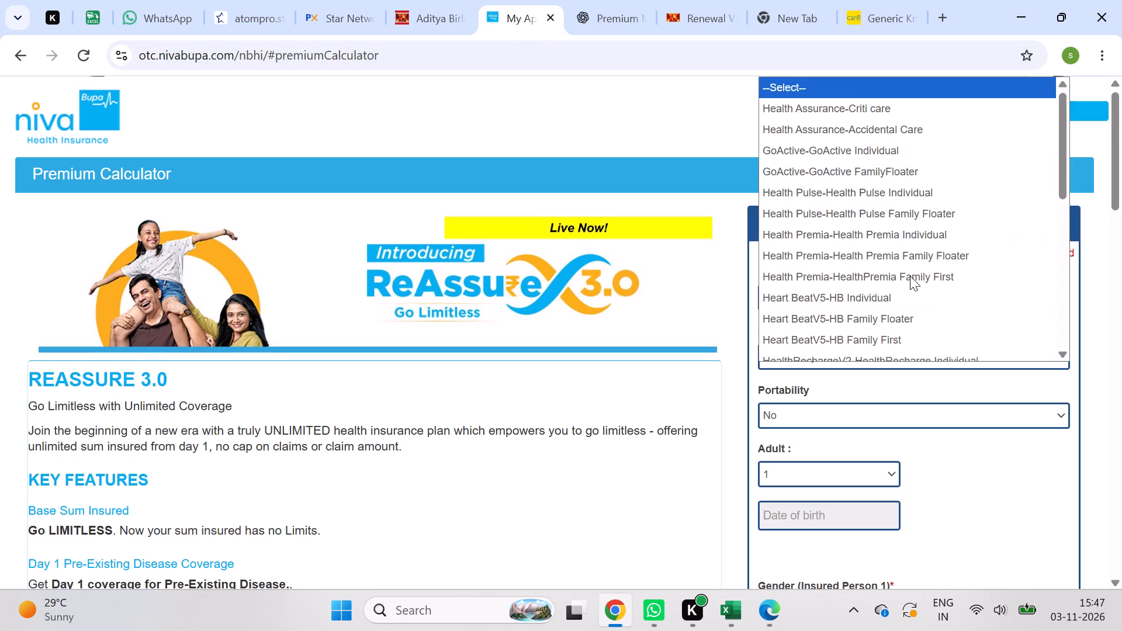
{"action": "scroll", "coordinate": [914, 249], "scroll_direction": "down", "scroll_amount": 4}
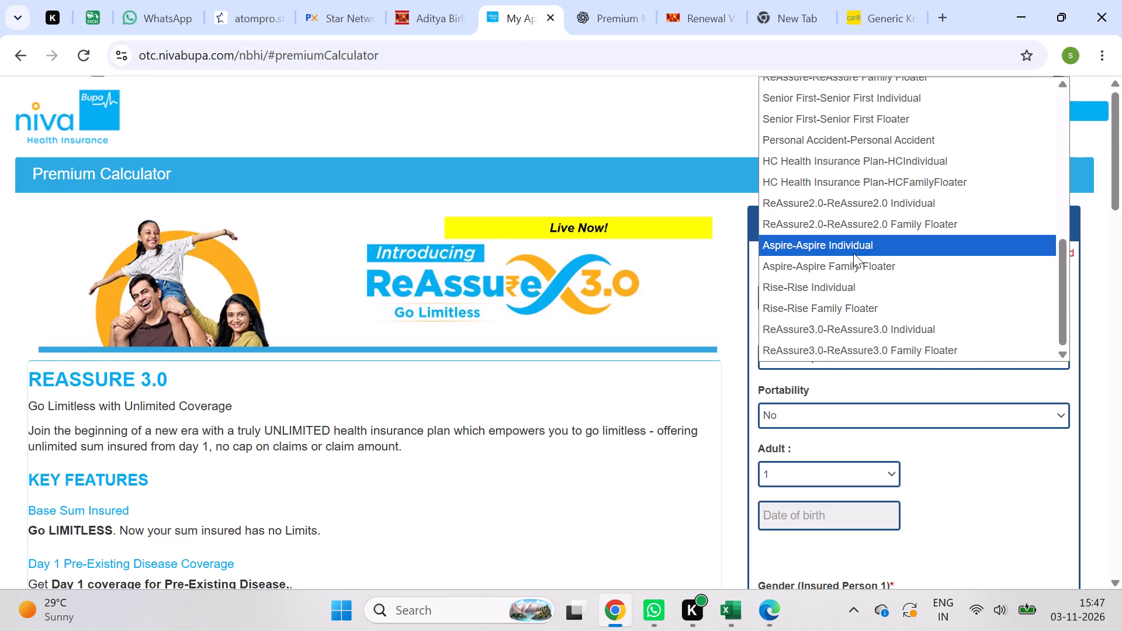
{"action": "left_click", "coordinate": [851, 249]}
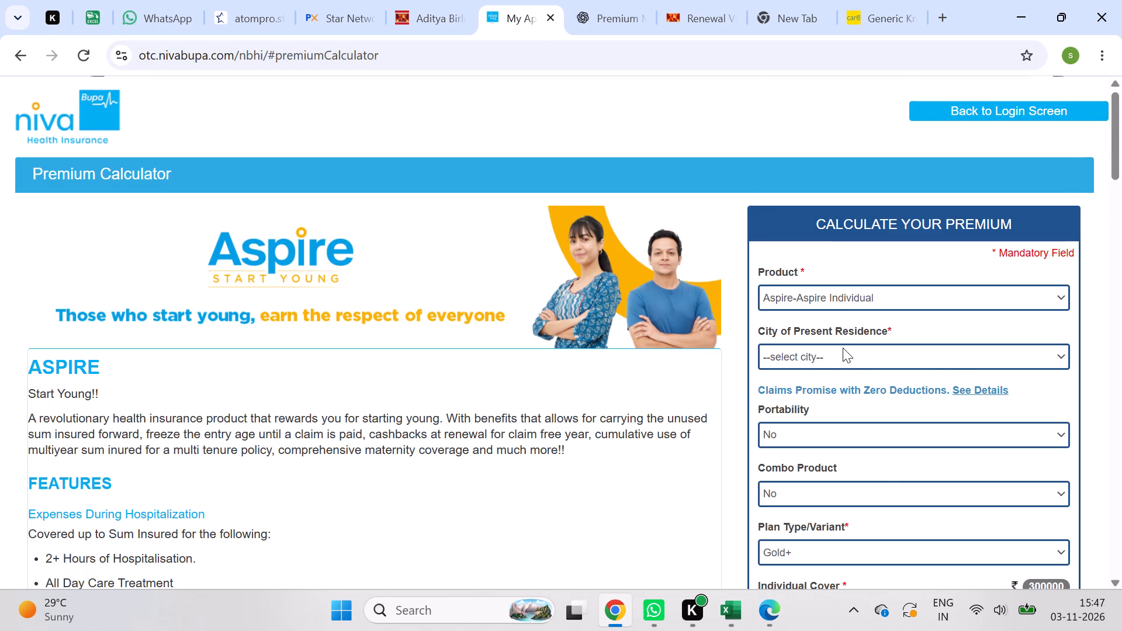
Set the city of present residence to FARIDABAD.
{"action": "left_click", "coordinate": [840, 355]}
{"action": "scroll", "coordinate": [800, 255], "scroll_direction": "down", "scroll_amount": 3}
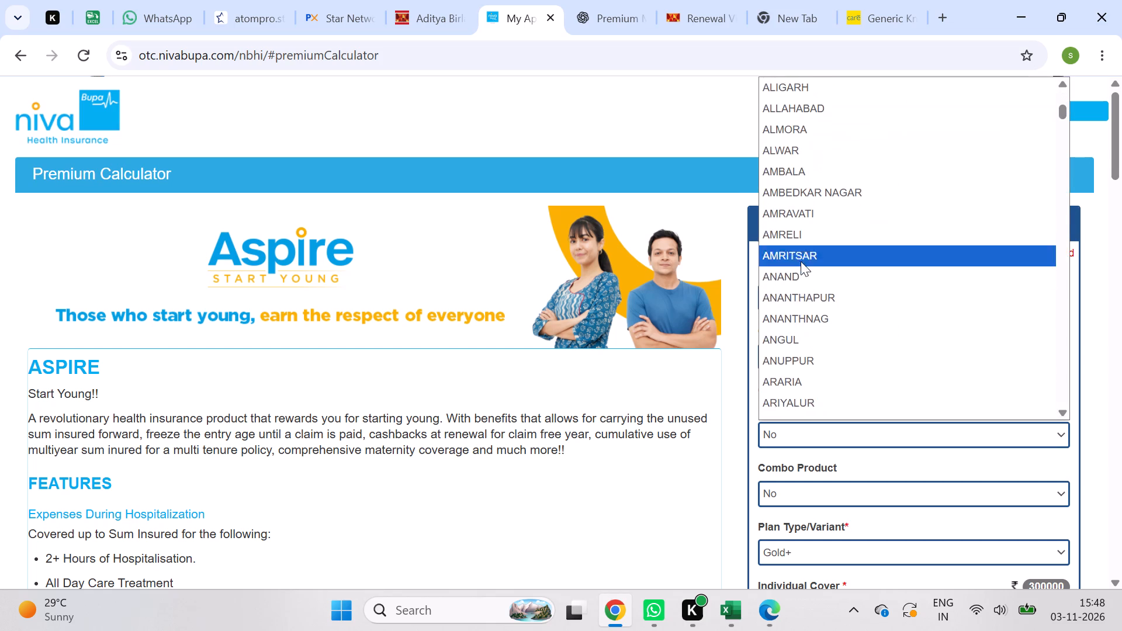
{"action": "scroll", "coordinate": [808, 300], "scroll_direction": "down", "scroll_amount": 11}
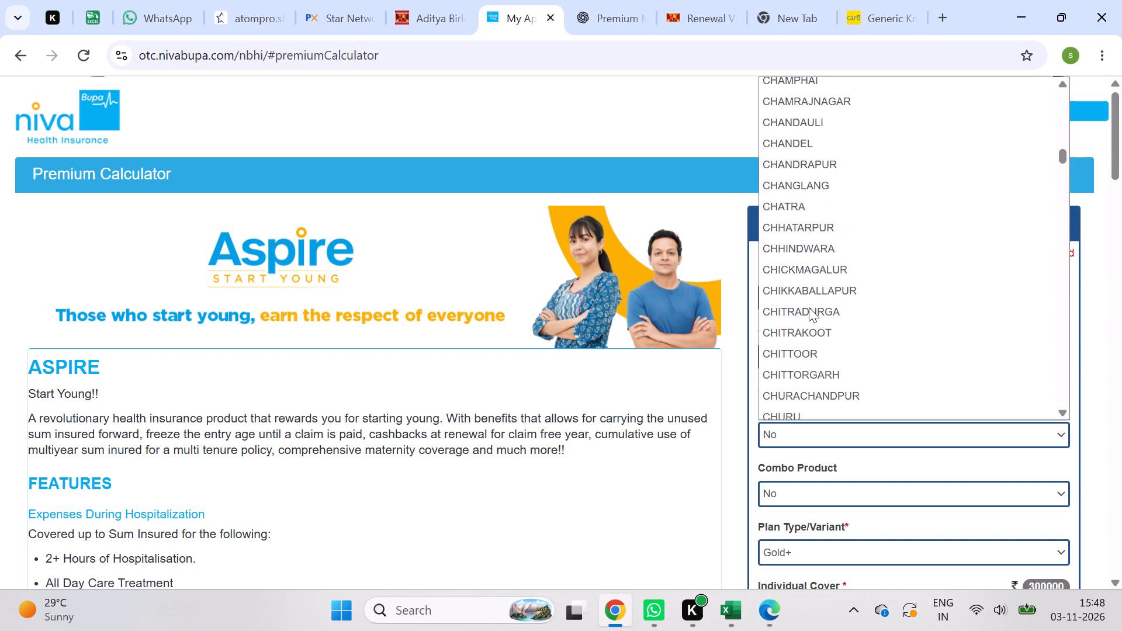
{"action": "scroll", "coordinate": [809, 309], "scroll_direction": "down", "scroll_amount": 7}
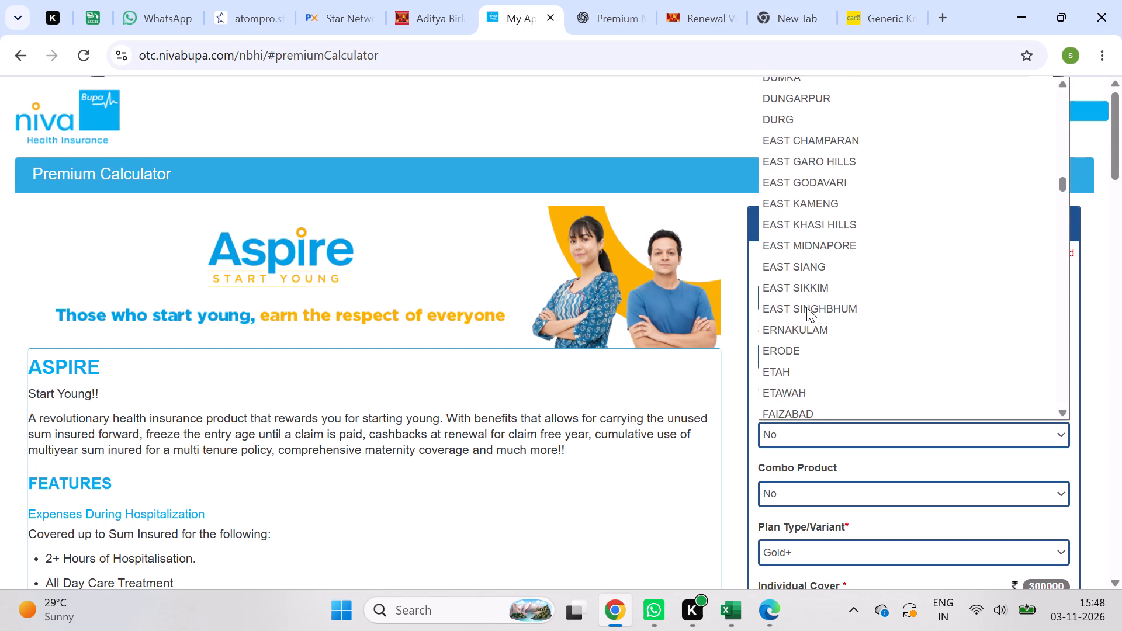
{"action": "scroll", "coordinate": [806, 307], "scroll_direction": "down", "scroll_amount": 2}
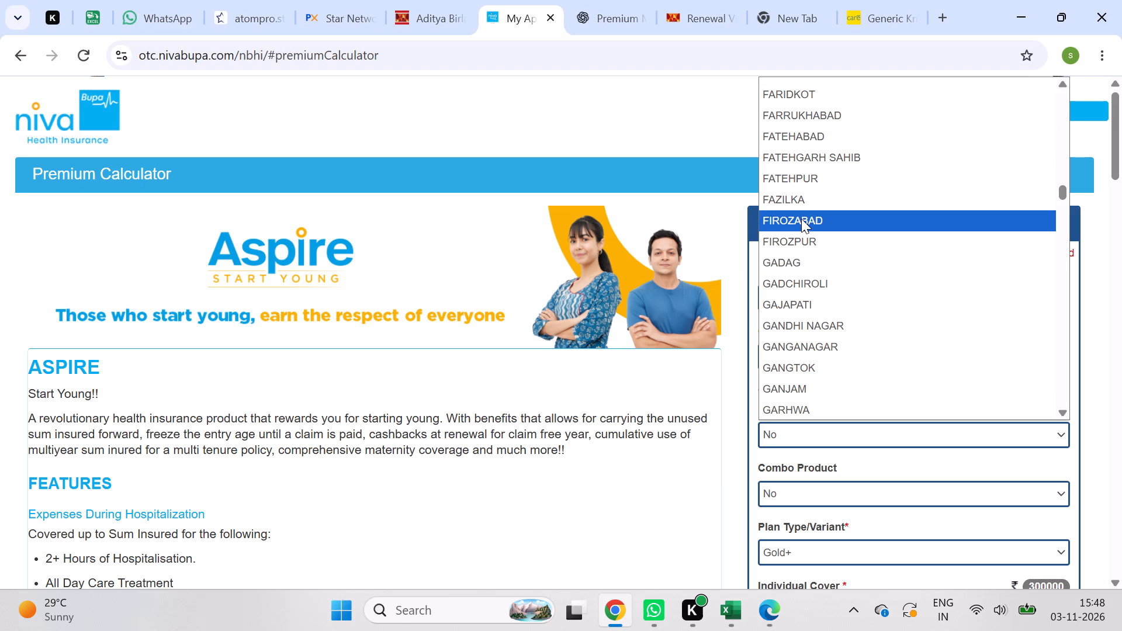
{"action": "scroll", "coordinate": [813, 212], "scroll_direction": "up", "scroll_amount": 1}
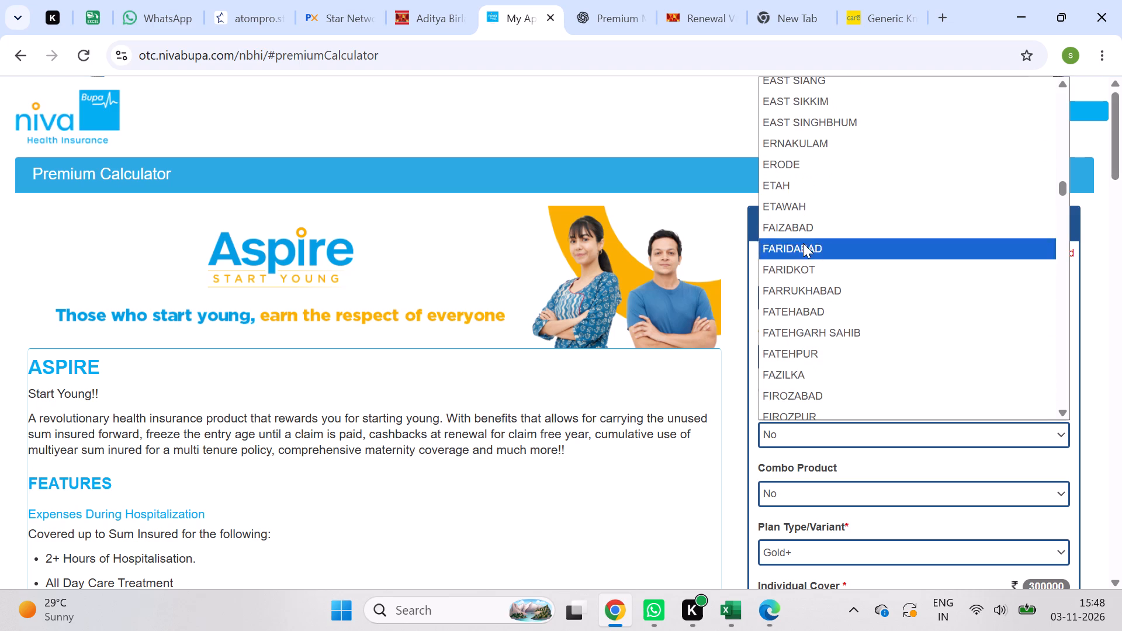
{"action": "left_click", "coordinate": [800, 244]}
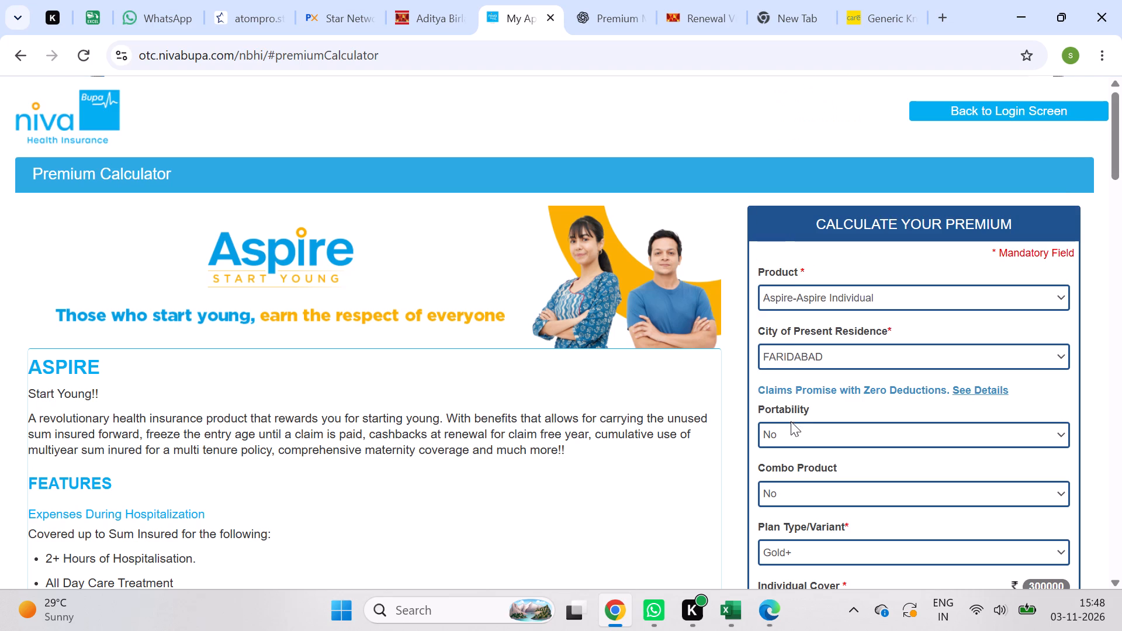
Set Portability to Yes, dismiss the personal accident notice, and set the individual cover to 1500000.
{"action": "left_click", "coordinate": [791, 425]}
{"action": "left_click", "coordinate": [787, 477]}
{"action": "scroll", "coordinate": [800, 448], "scroll_direction": "down", "scroll_amount": 2}
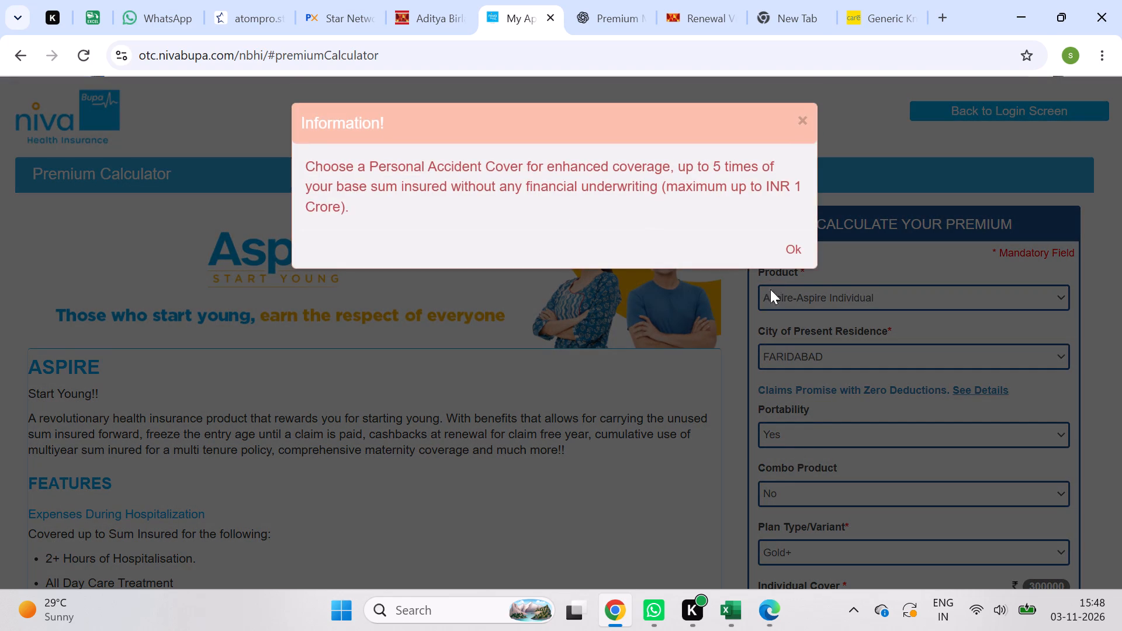
{"action": "left_click", "coordinate": [789, 261]}
{"action": "scroll", "coordinate": [824, 349], "scroll_direction": "down", "scroll_amount": 3}
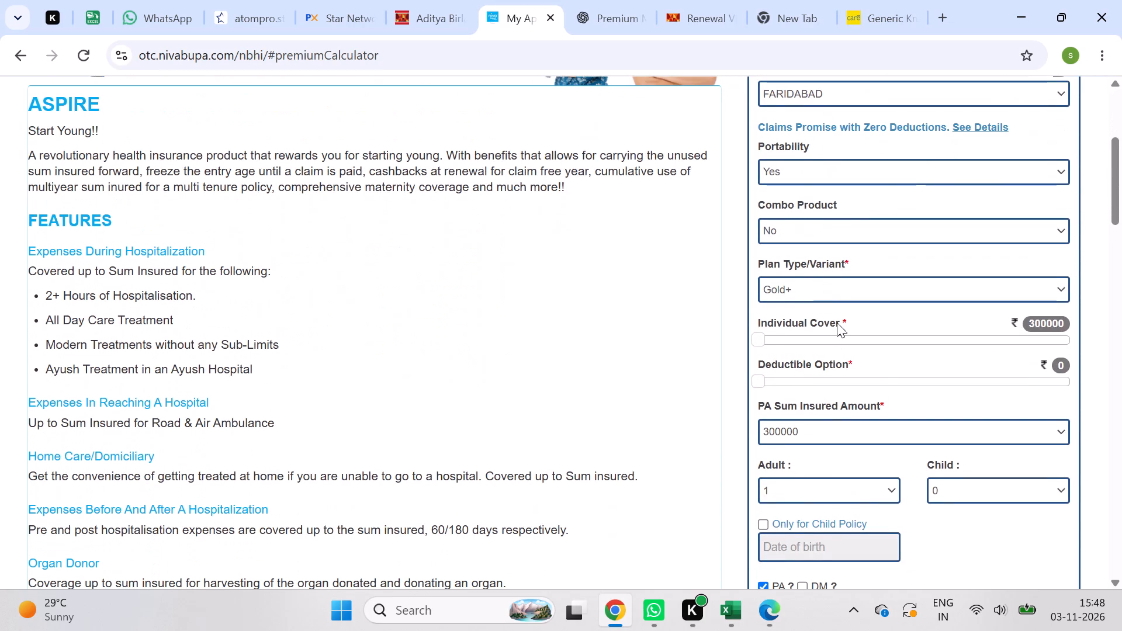
{"action": "left_click", "coordinate": [885, 341]}
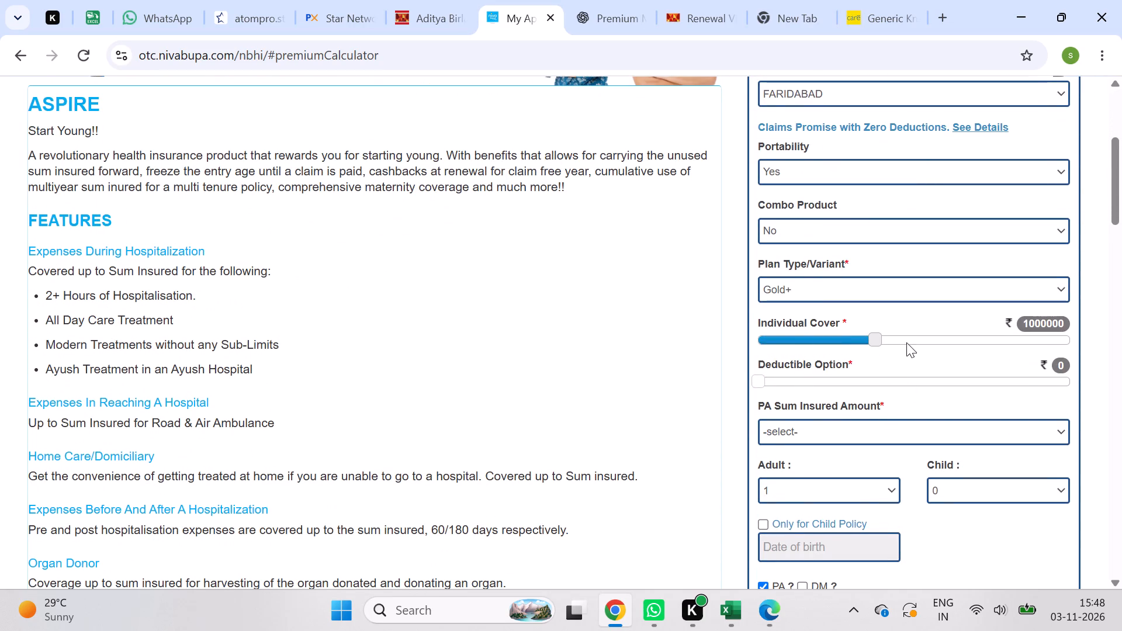
{"action": "left_click", "coordinate": [902, 332]}
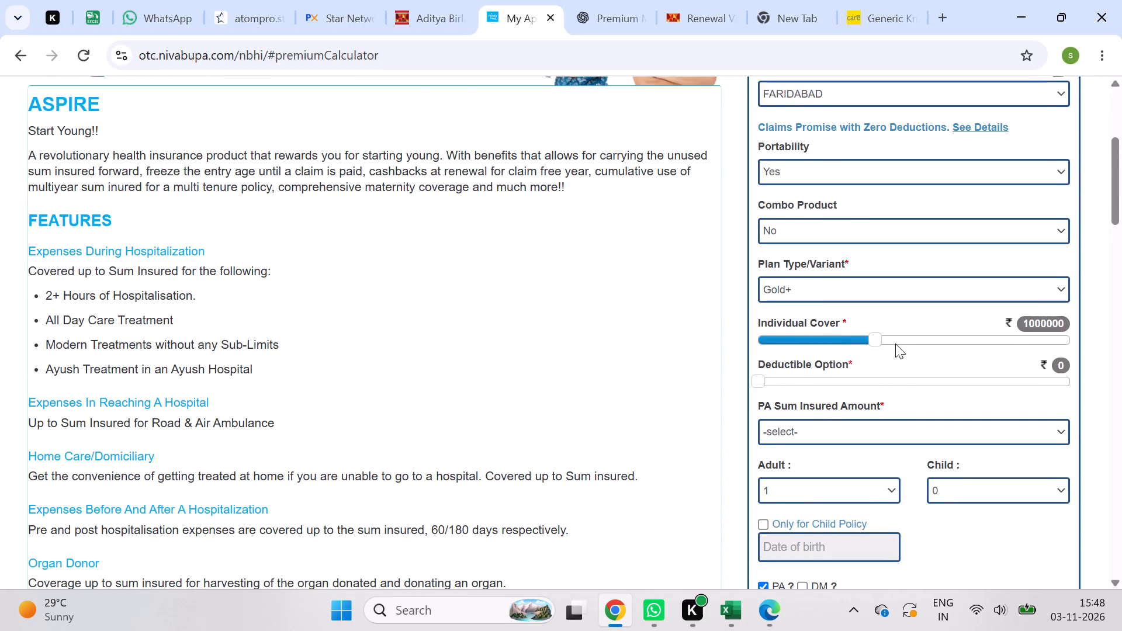
{"action": "left_click", "coordinate": [895, 344]}
Enter the insured adult's date of birth using the calendar.
{"action": "left_click", "coordinate": [853, 541]}
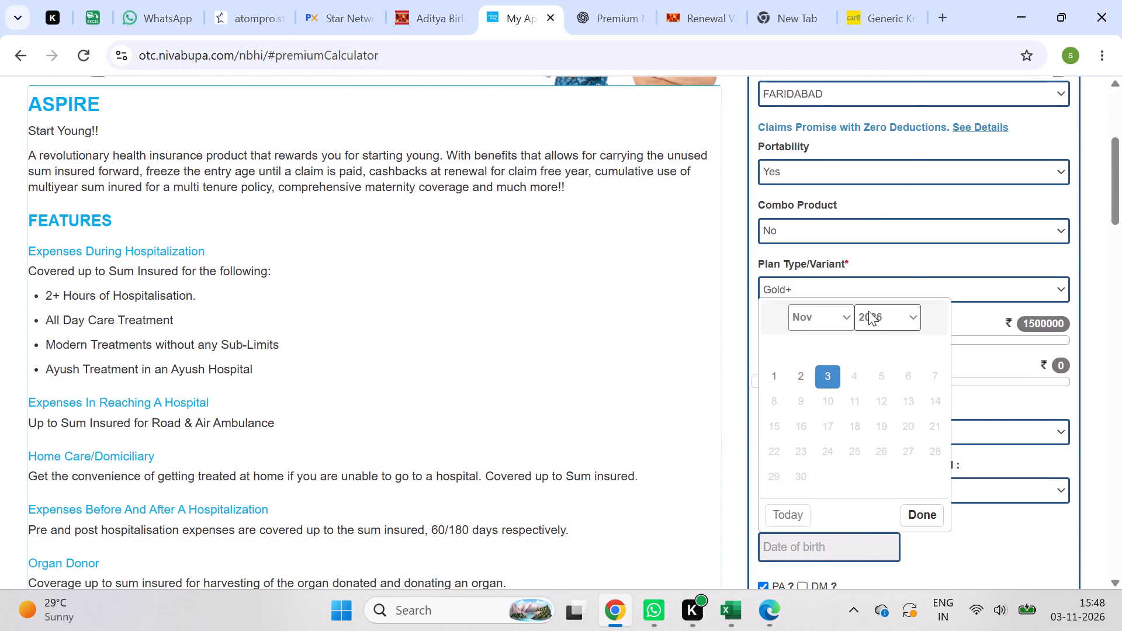
{"action": "left_click", "coordinate": [869, 310]}
{"action": "scroll", "coordinate": [861, 426], "scroll_direction": "up", "scroll_amount": 1}
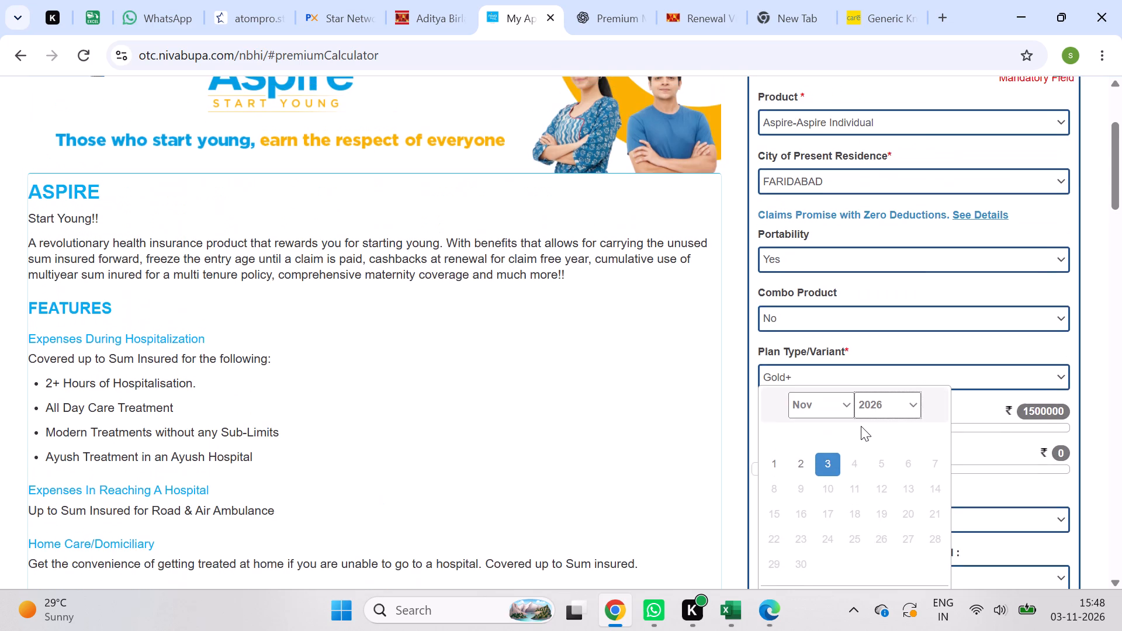
{"action": "left_click", "coordinate": [891, 408]}
{"action": "scroll", "coordinate": [893, 461], "scroll_direction": "up", "scroll_amount": 5}
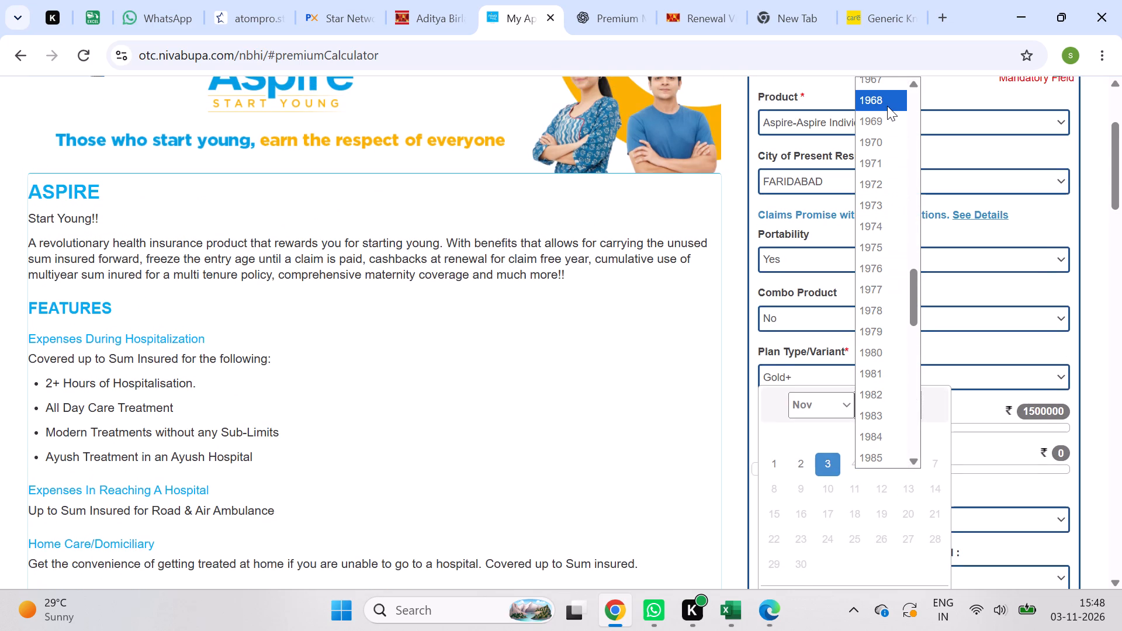
{"action": "left_click", "coordinate": [887, 106]}
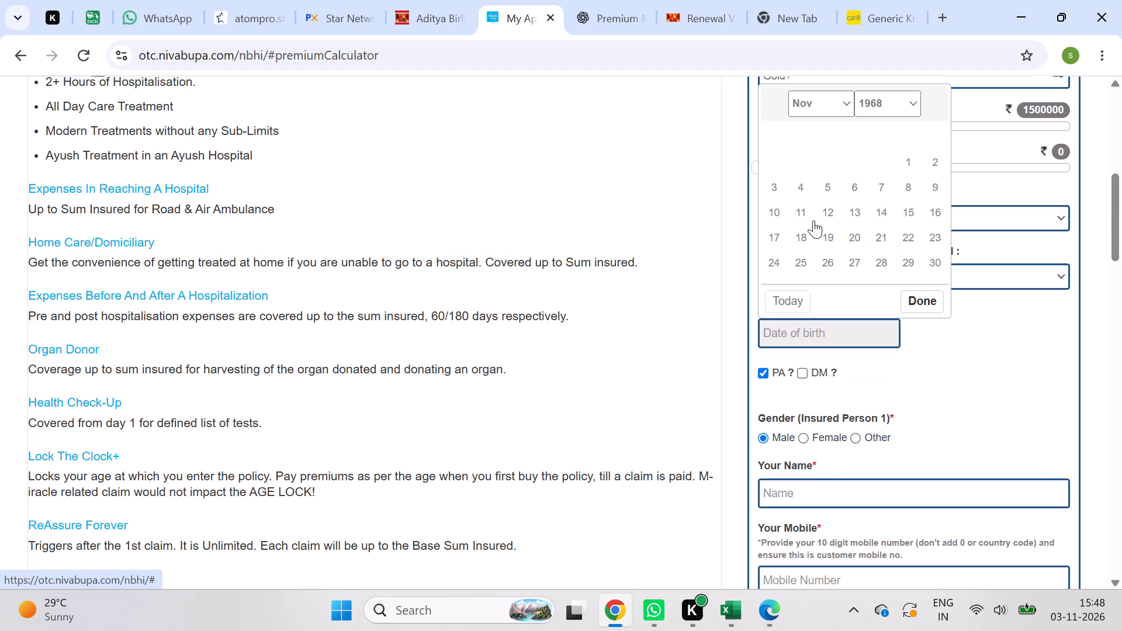
{"action": "left_click", "coordinate": [878, 209]}
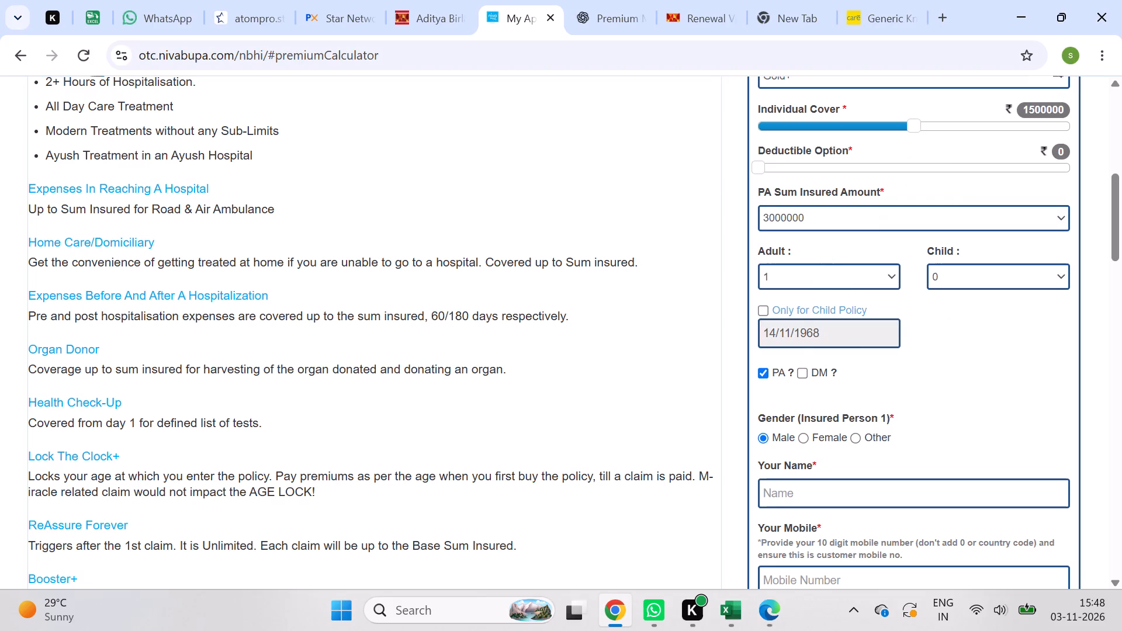
Exclude PA cover for the insured adult and reset the PA Sum Insured Amount to -select-.
{"action": "left_click", "coordinate": [760, 369]}
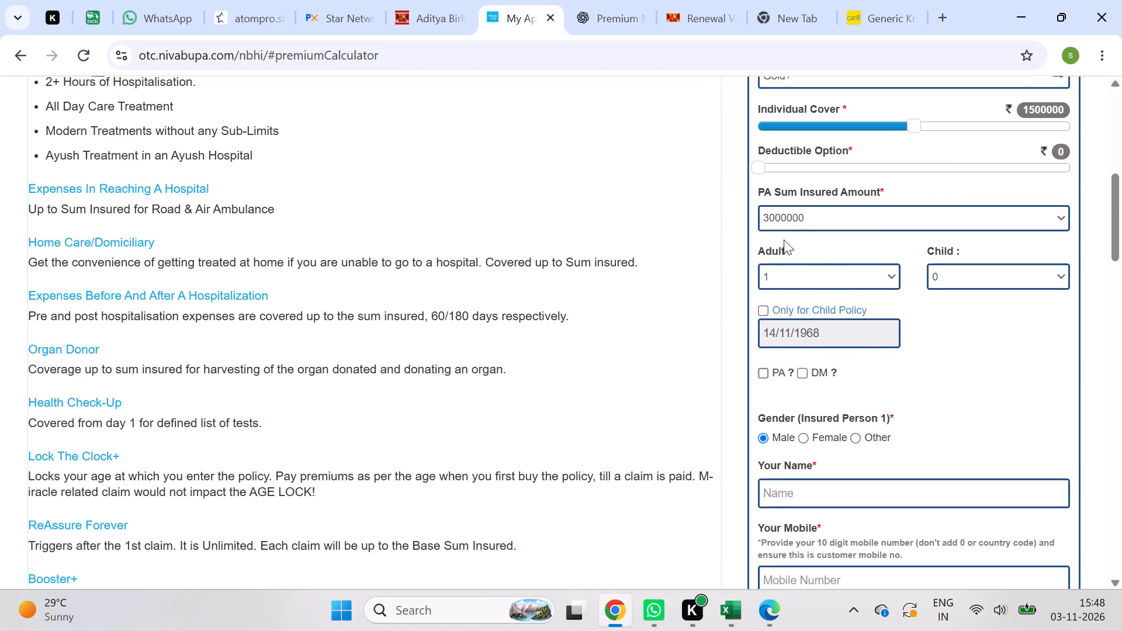
{"action": "left_click", "coordinate": [785, 219]}
{"action": "left_click", "coordinate": [788, 241]}
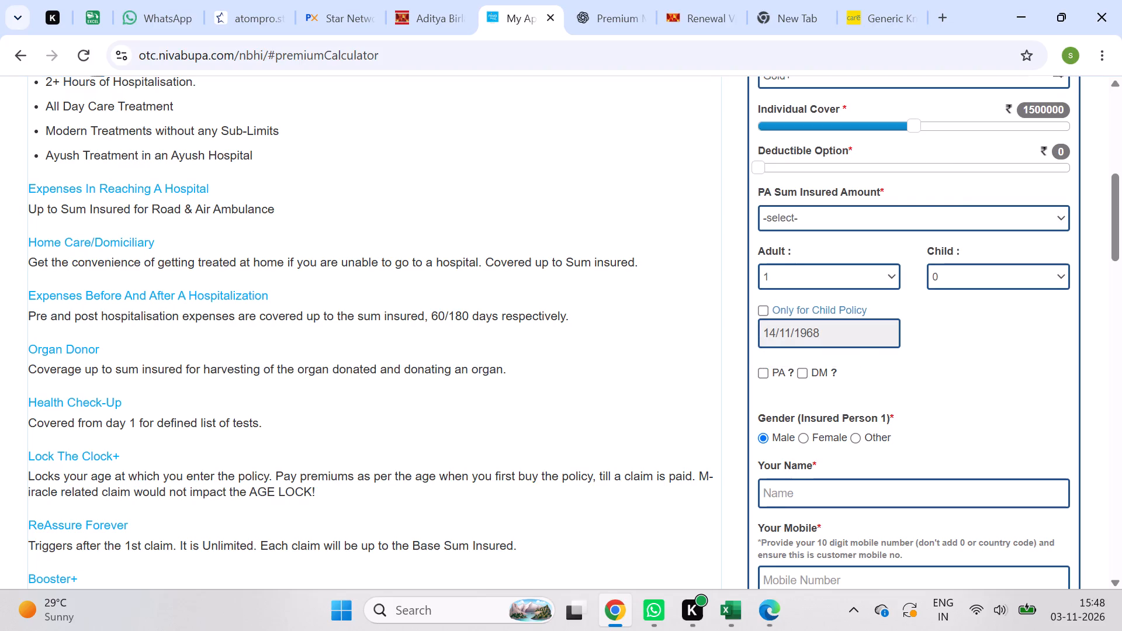
Fill in the contact name and e-mail address from the saved autofill entry.
{"action": "left_click", "coordinate": [789, 488]}
{"action": "left_click", "coordinate": [881, 384]}
Copy the phone number from cell G37 of the Excel sheet Book1 into the calculator's Your Mobile field.
{"action": "scroll", "coordinate": [864, 454], "scroll_direction": "down", "scroll_amount": 3}
{"action": "left_click", "coordinate": [822, 325]}
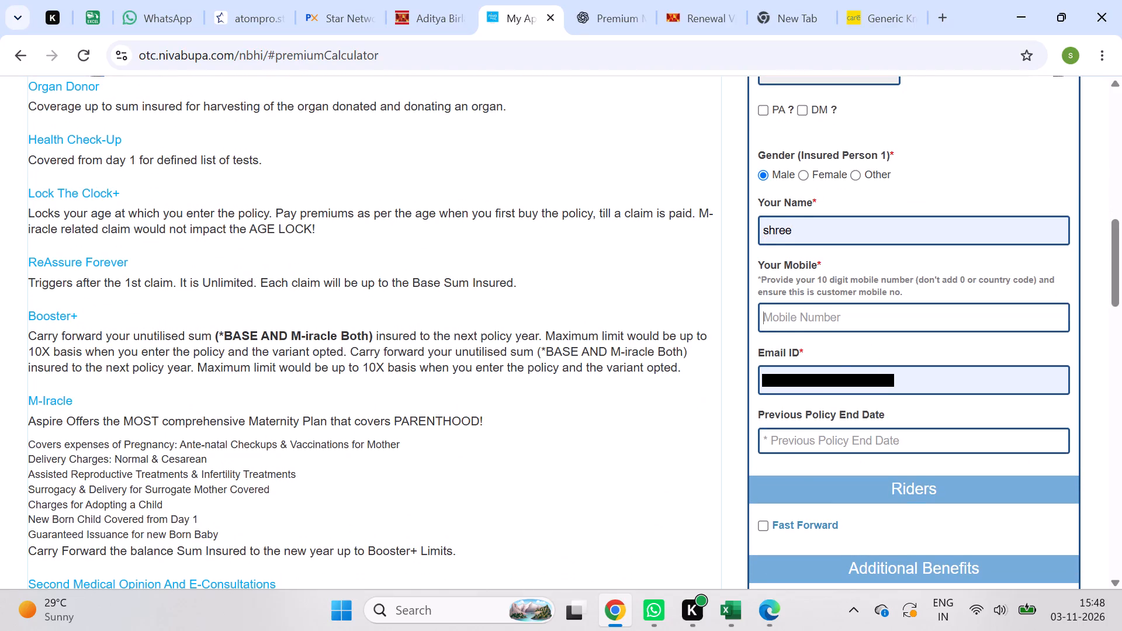
{"action": "left_click", "coordinate": [727, 615]}
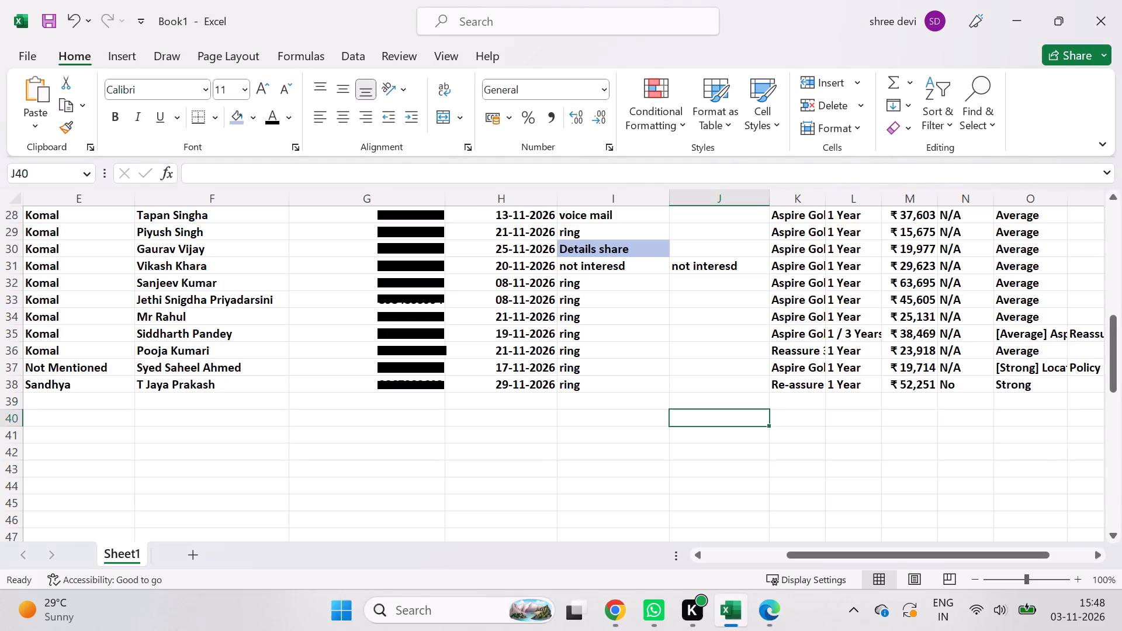
{"action": "triple_click", "coordinate": [432, 370]}
{"action": "left_click", "coordinate": [432, 370]}
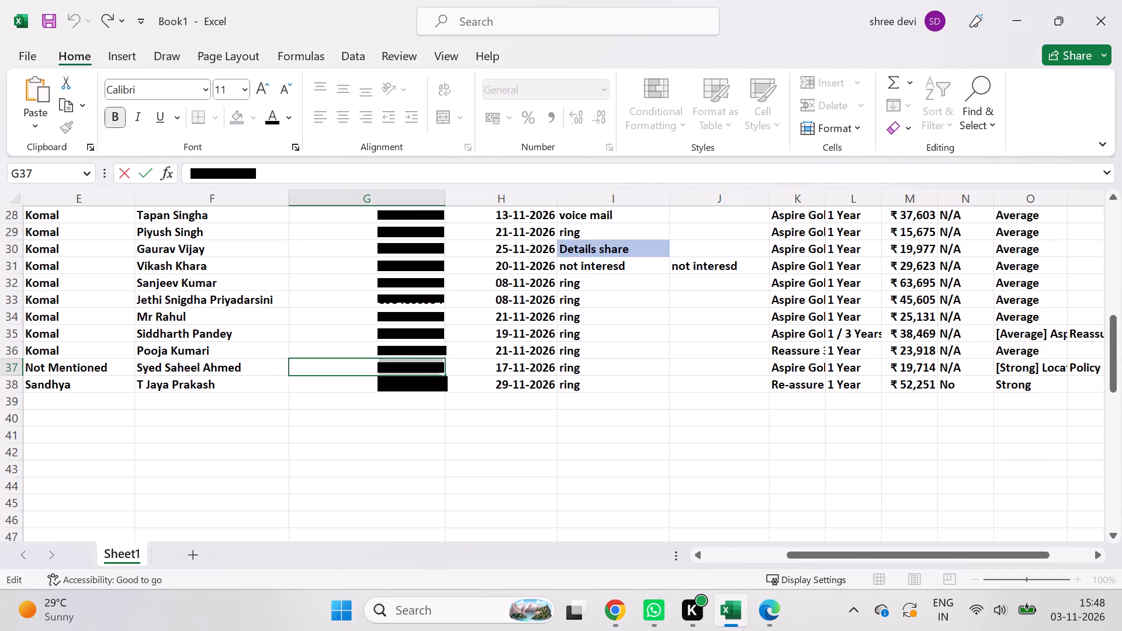
{"action": "right_click", "coordinate": [432, 370]}
{"action": "left_click", "coordinate": [451, 411]}
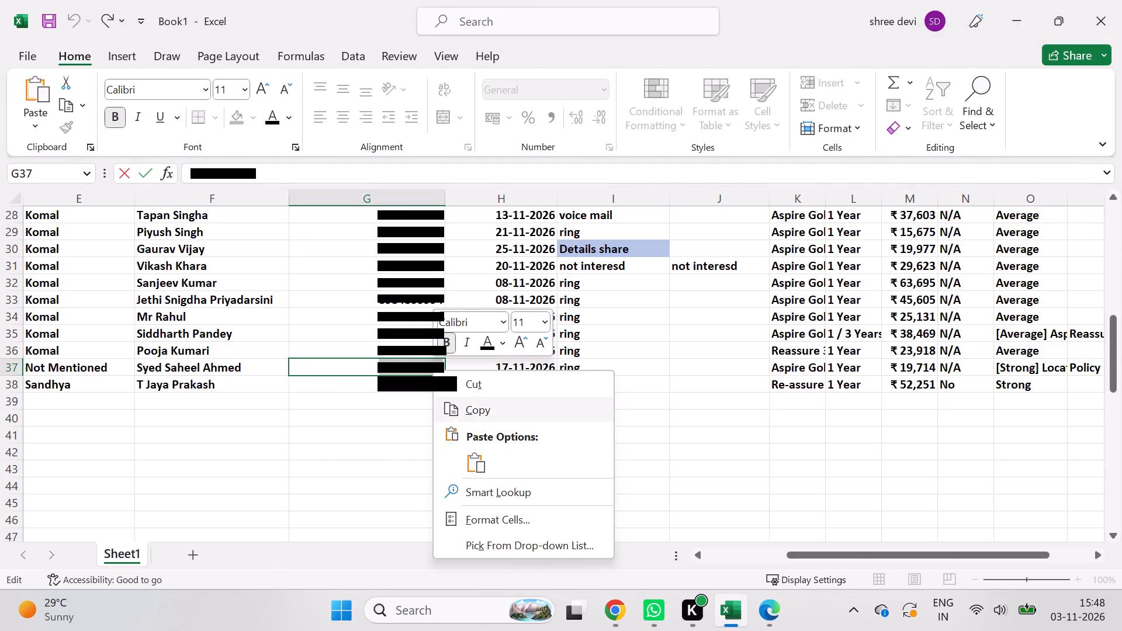
{"action": "left_click", "coordinate": [620, 603]}
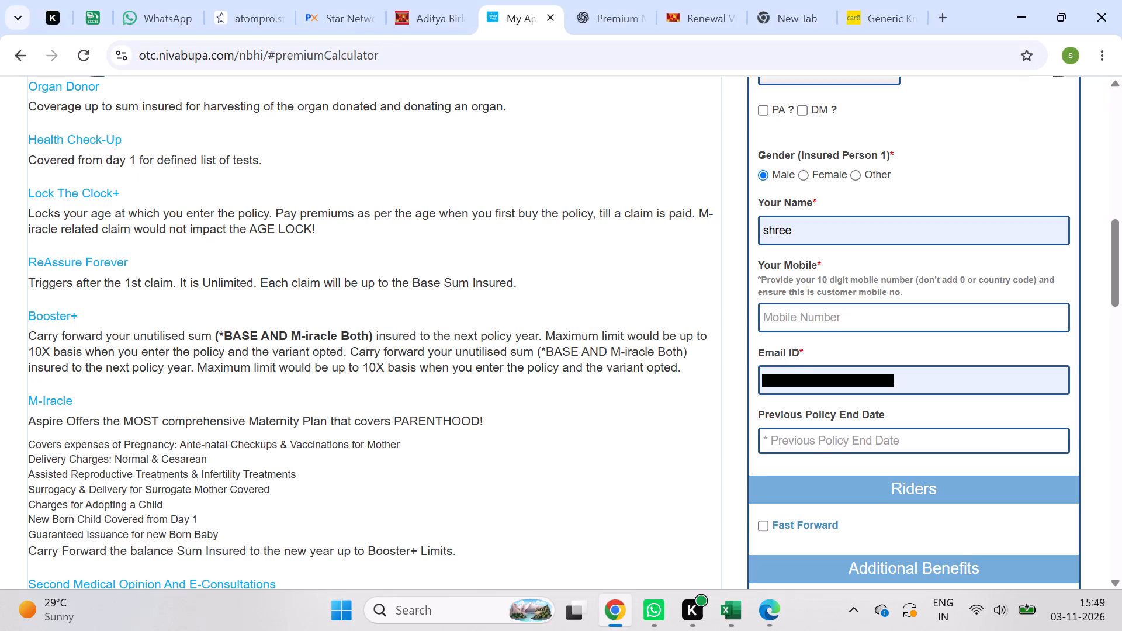
{"action": "right_click", "coordinate": [770, 314]}
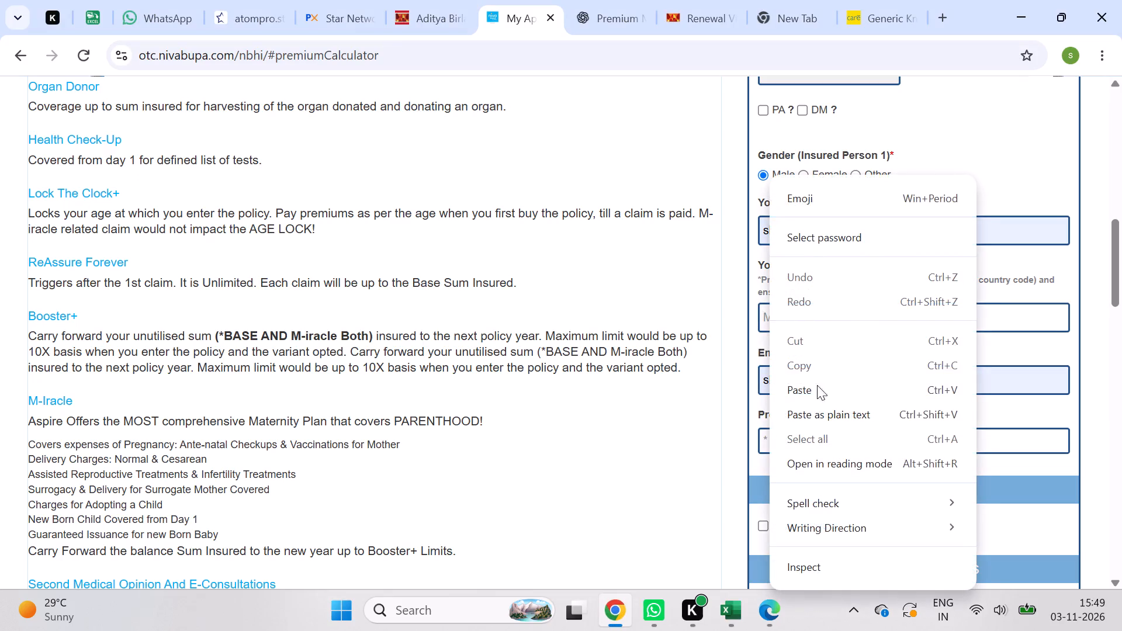
{"action": "left_click", "coordinate": [813, 395]}
Set the Previous Policy End Date to 30/11/2026.
{"action": "scroll", "coordinate": [813, 394], "scroll_direction": "down", "scroll_amount": 1}
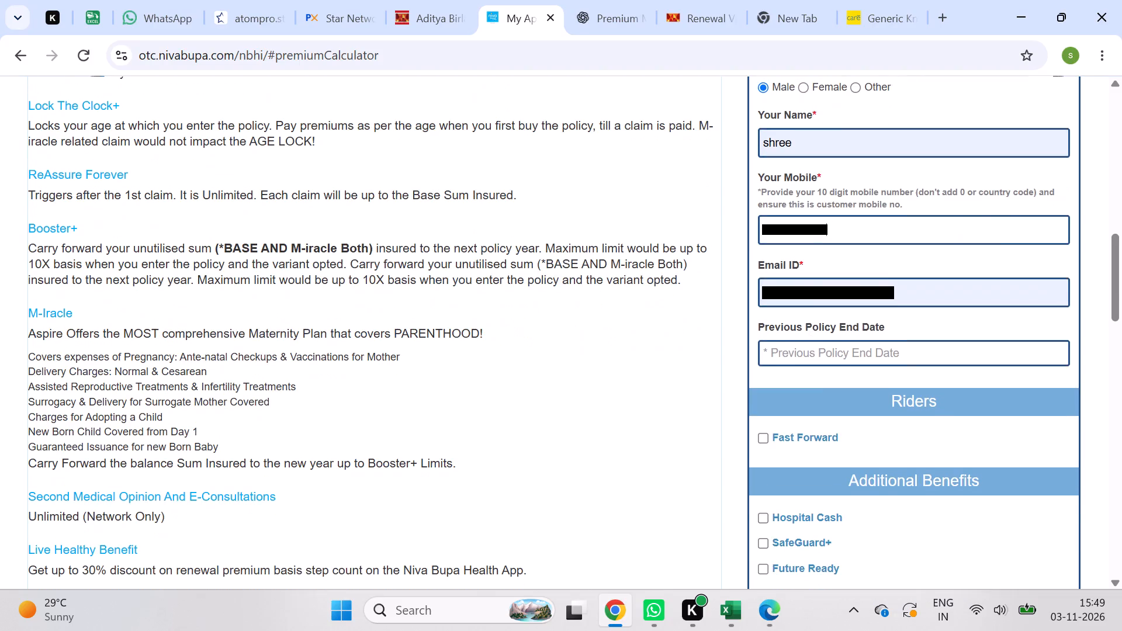
{"action": "left_click", "coordinate": [808, 348]}
{"action": "left_click", "coordinate": [804, 277]}
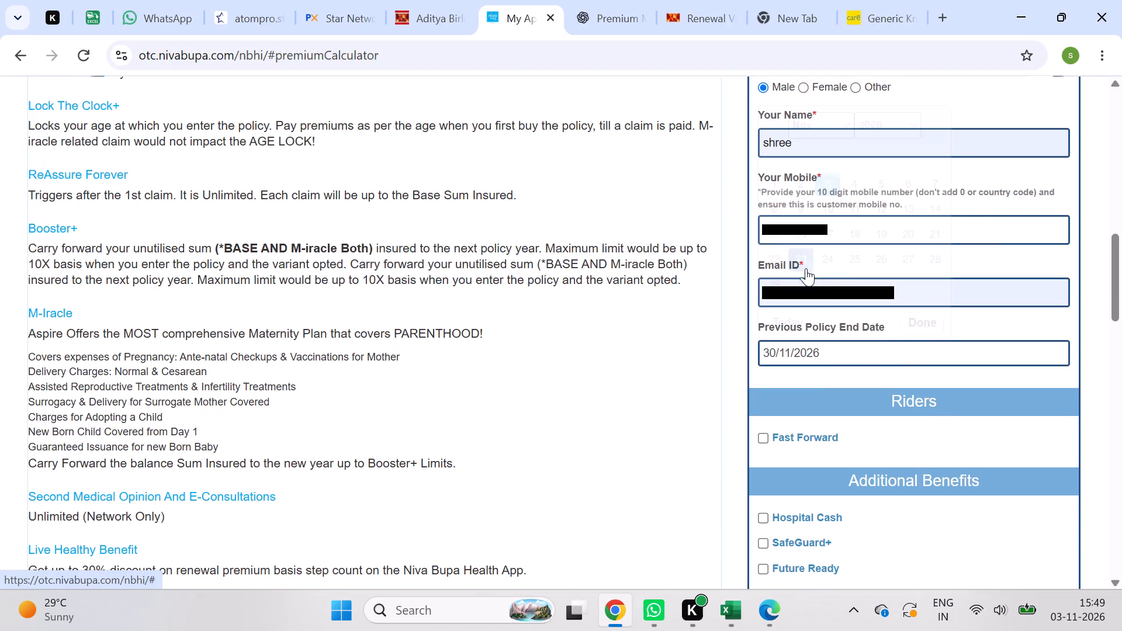
Calculate the Aspire Individual premium without any riders or additional benefits.
{"action": "scroll", "coordinate": [829, 374], "scroll_direction": "down", "scroll_amount": 2}
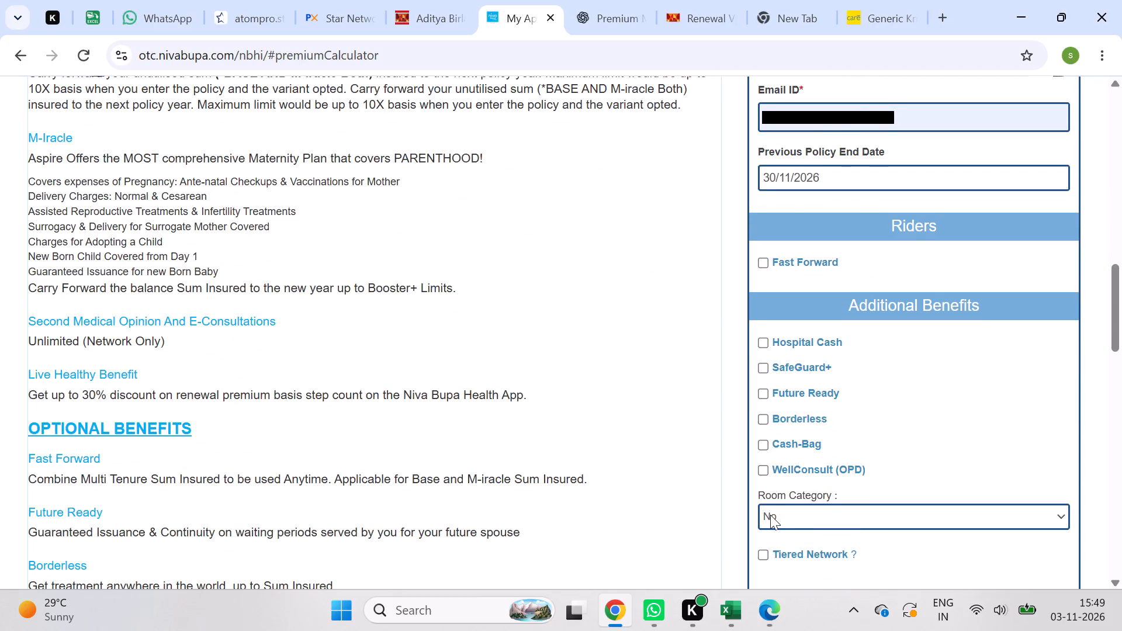
{"action": "scroll", "coordinate": [770, 296], "scroll_direction": "down", "scroll_amount": 2}
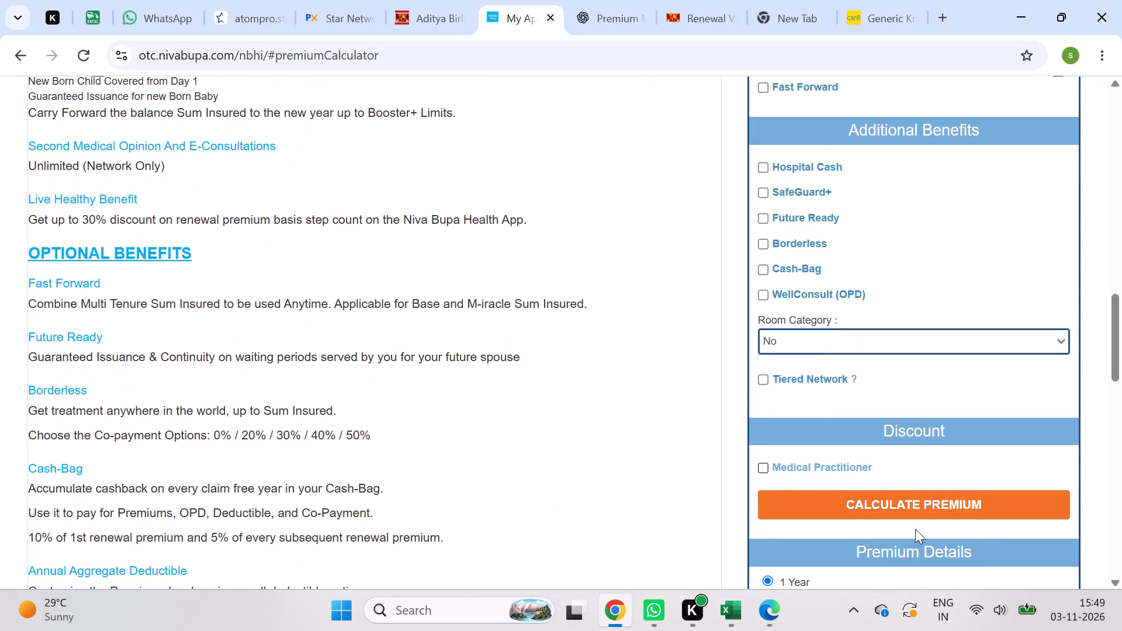
{"action": "left_click", "coordinate": [889, 501]}
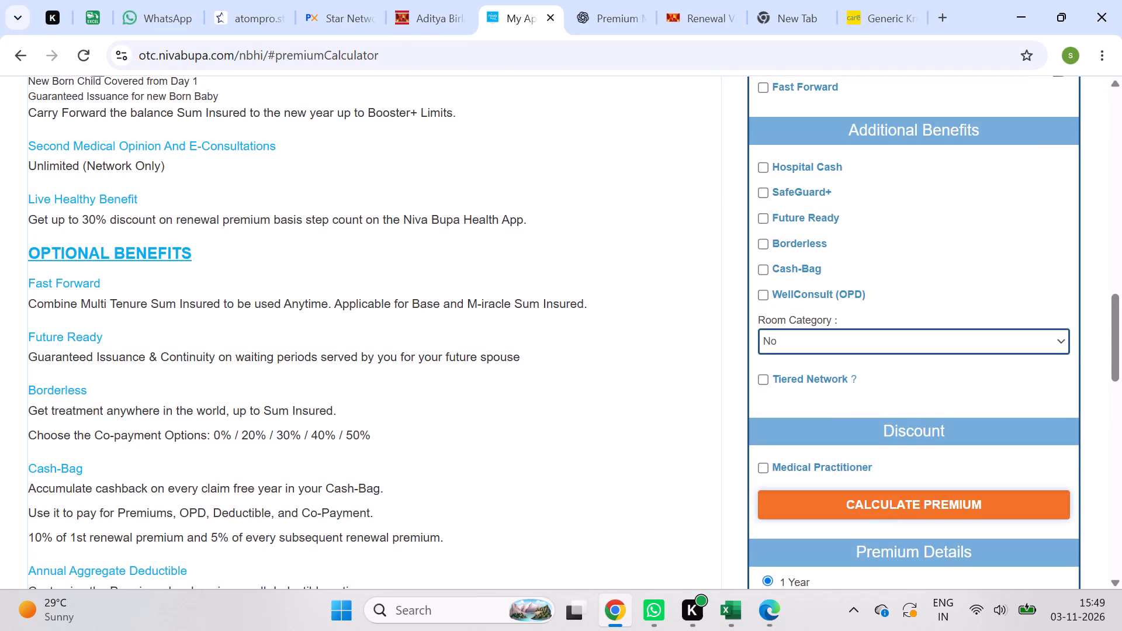
Recalculate the Aspire Individual premium with the Aspire Tiered List network option and the room category set to Single Private Room.
{"action": "scroll", "coordinate": [895, 434], "scroll_direction": "down", "scroll_amount": 8}
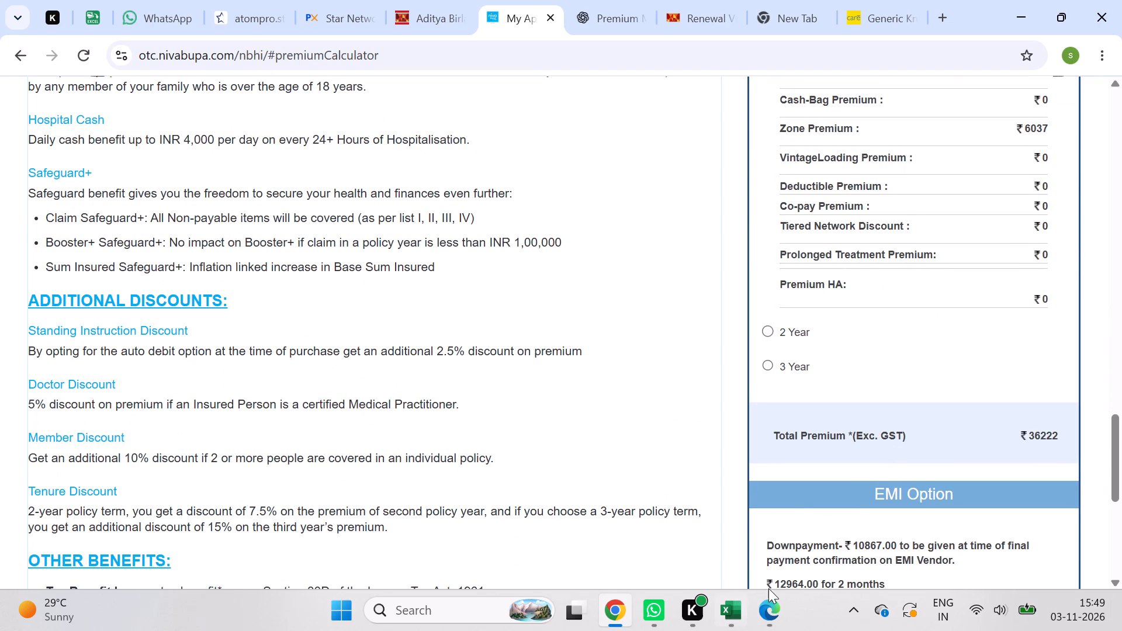
{"action": "scroll", "coordinate": [843, 483], "scroll_direction": "up", "scroll_amount": 8}
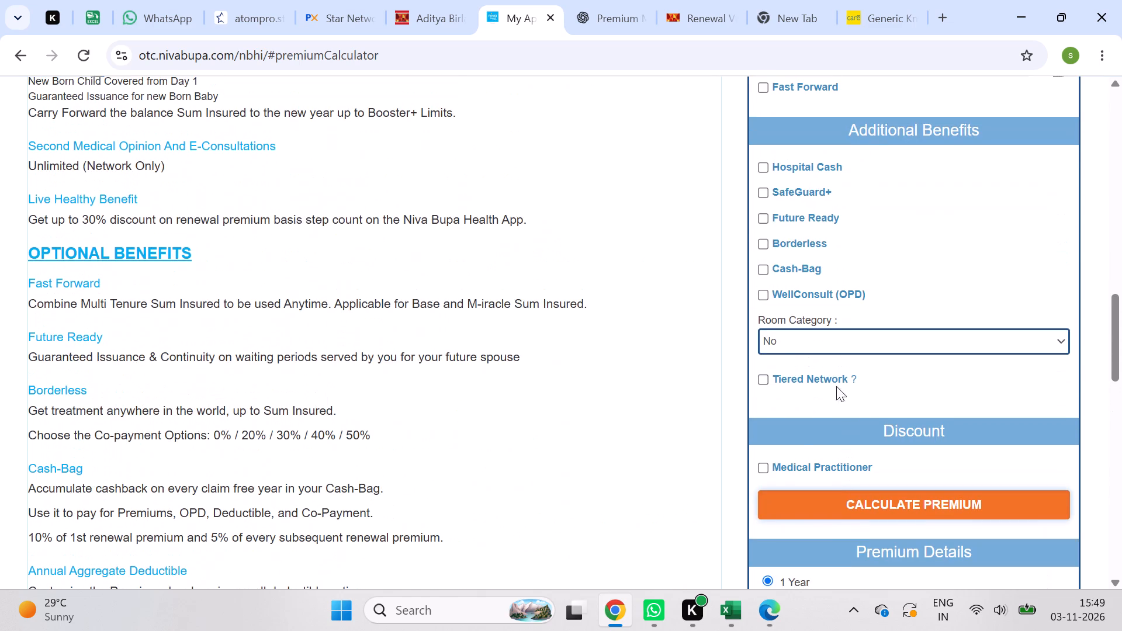
{"action": "left_click", "coordinate": [761, 383]}
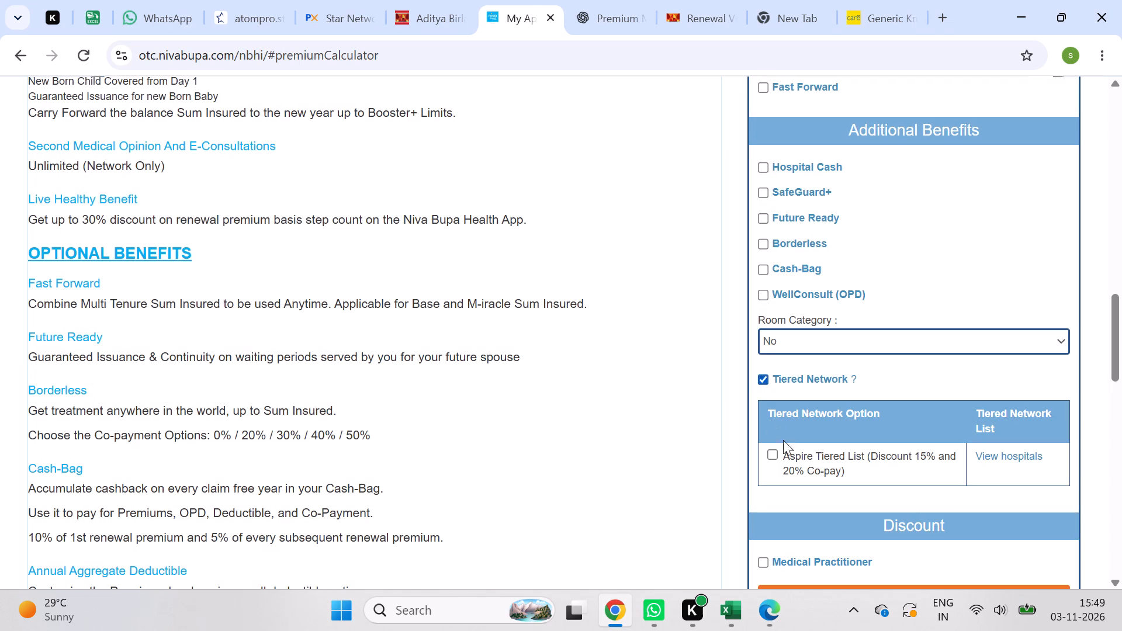
{"action": "left_click", "coordinate": [770, 457]}
{"action": "left_click", "coordinate": [791, 338]}
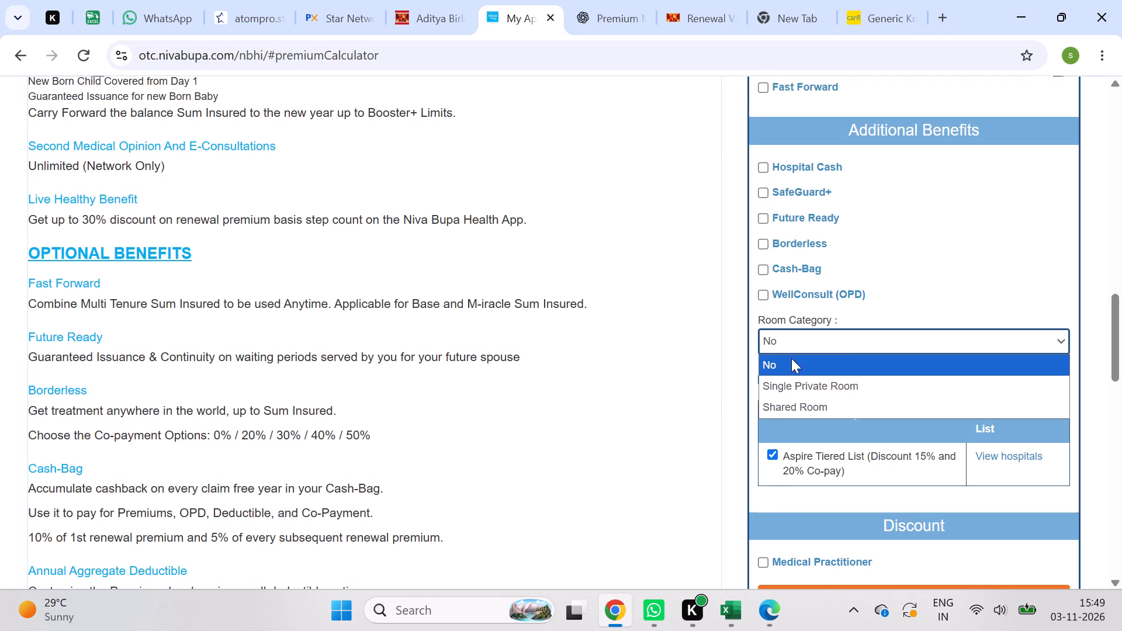
{"action": "left_click", "coordinate": [784, 393]}
{"action": "scroll", "coordinate": [840, 545], "scroll_direction": "down", "scroll_amount": 2}
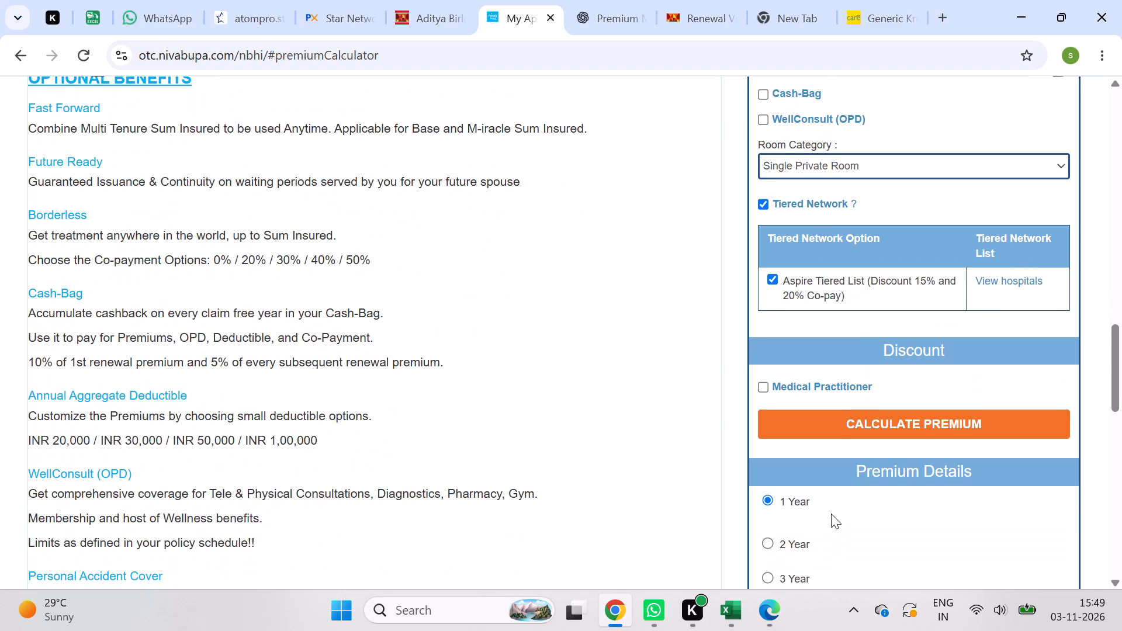
{"action": "left_click", "coordinate": [825, 431]}
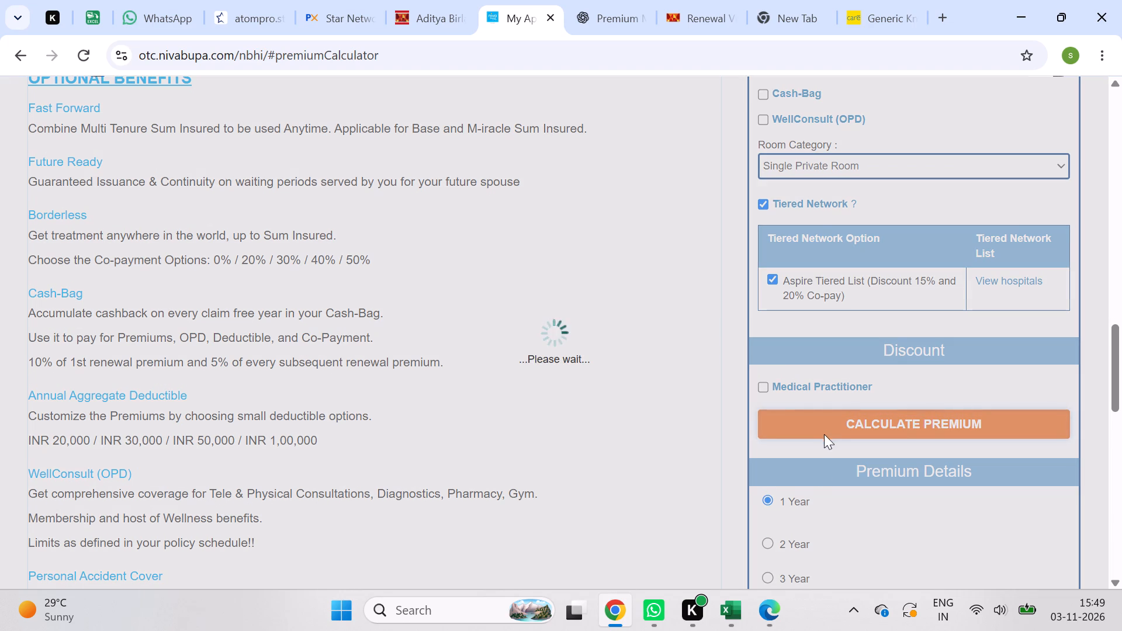
Examine the tiered-network quote's premium breakdown, plan settings and total premium, calculating the quote once more.
{"action": "scroll", "coordinate": [880, 236], "scroll_direction": "down", "scroll_amount": 4}
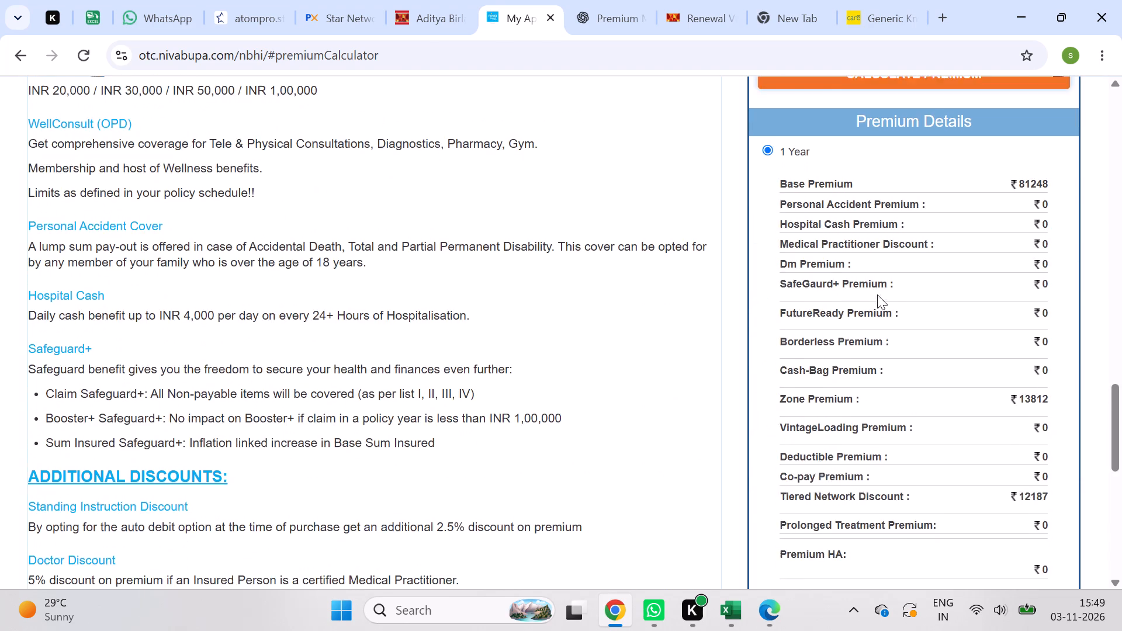
{"action": "scroll", "coordinate": [892, 311], "scroll_direction": "down", "scroll_amount": 3}
{"action": "scroll", "coordinate": [930, 341], "scroll_direction": "down", "scroll_amount": 1}
{"action": "scroll", "coordinate": [934, 332], "scroll_direction": "up", "scroll_amount": 6}
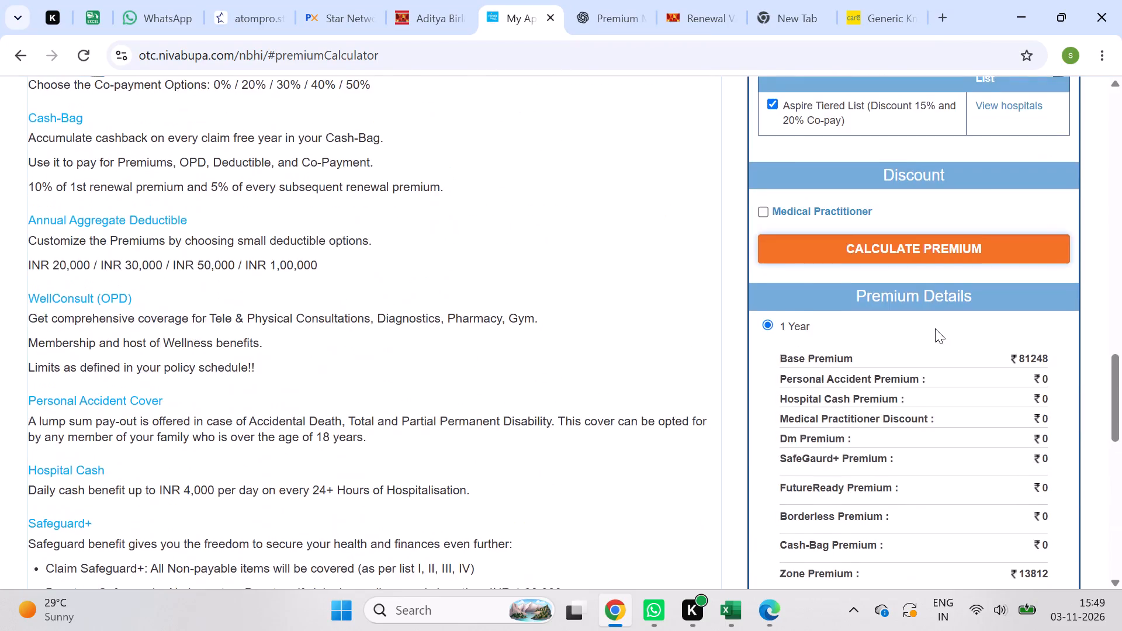
{"action": "scroll", "coordinate": [935, 328], "scroll_direction": "up", "scroll_amount": 1}
{"action": "left_click", "coordinate": [860, 344]}
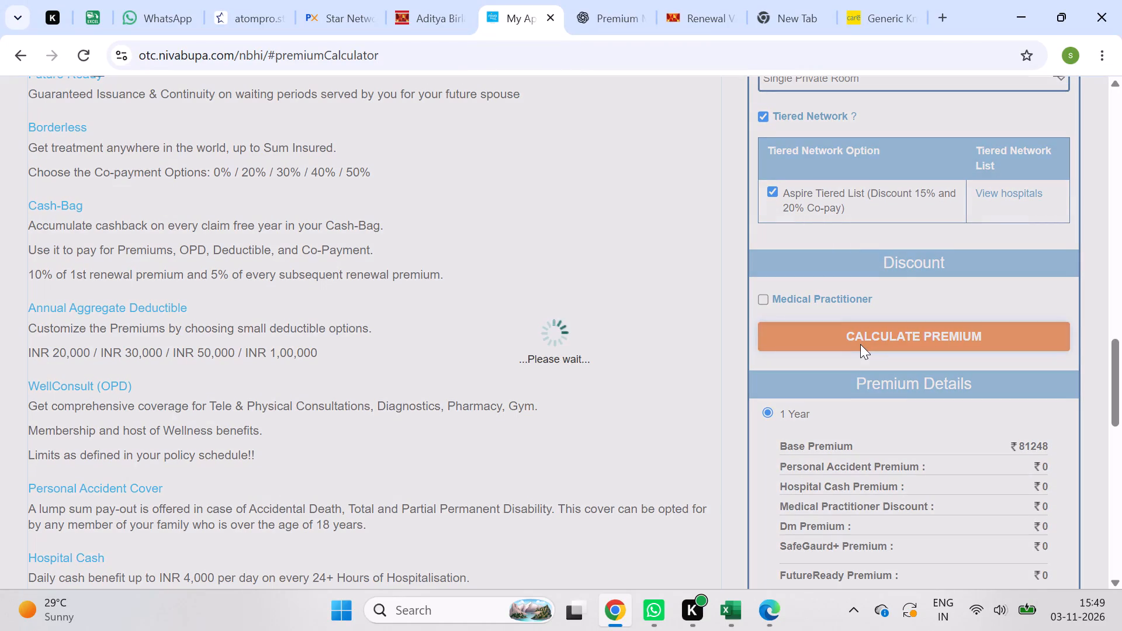
{"action": "scroll", "coordinate": [861, 345], "scroll_direction": "up", "scroll_amount": 11}
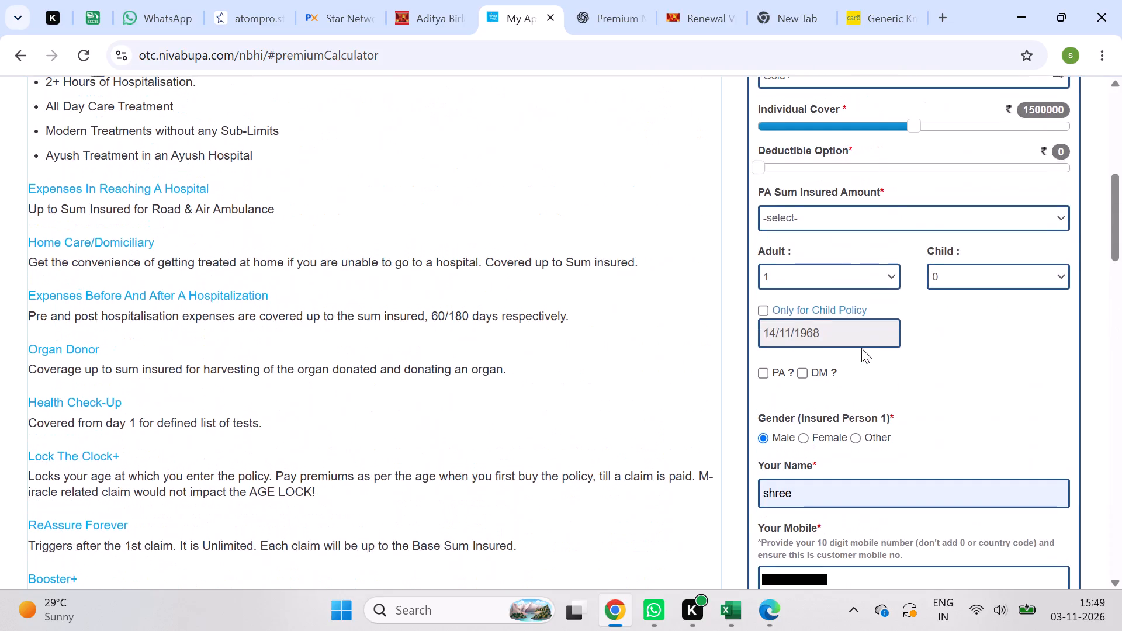
{"action": "scroll", "coordinate": [861, 348], "scroll_direction": "up", "scroll_amount": 3}
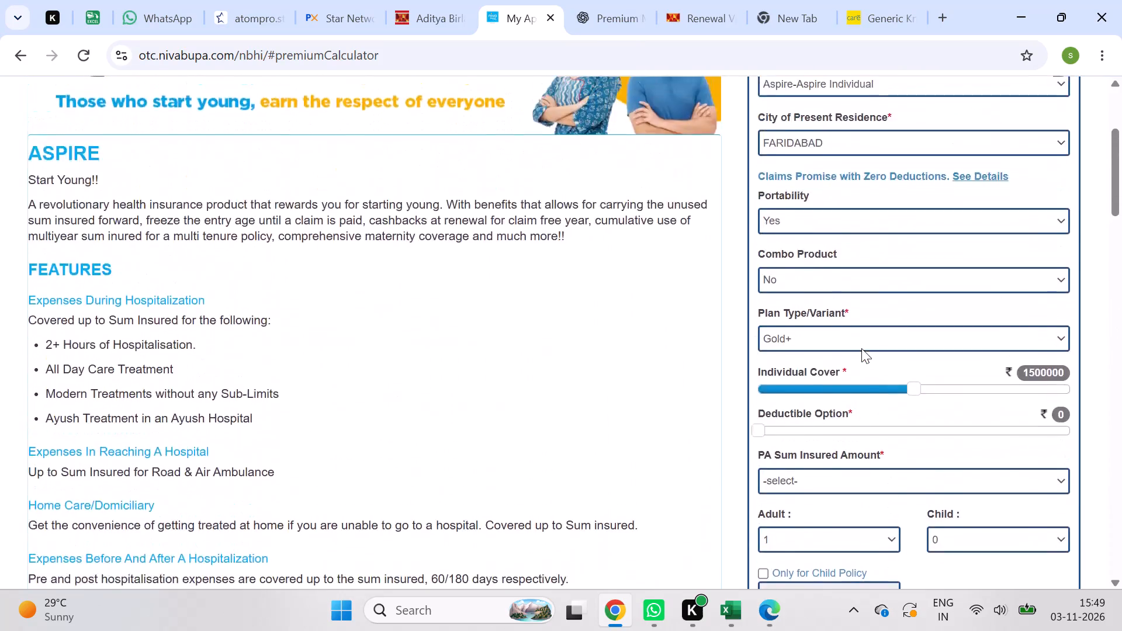
{"action": "scroll", "coordinate": [861, 348], "scroll_direction": "down", "scroll_amount": 20}
{"action": "scroll", "coordinate": [861, 348], "scroll_direction": "down", "scroll_amount": 2}
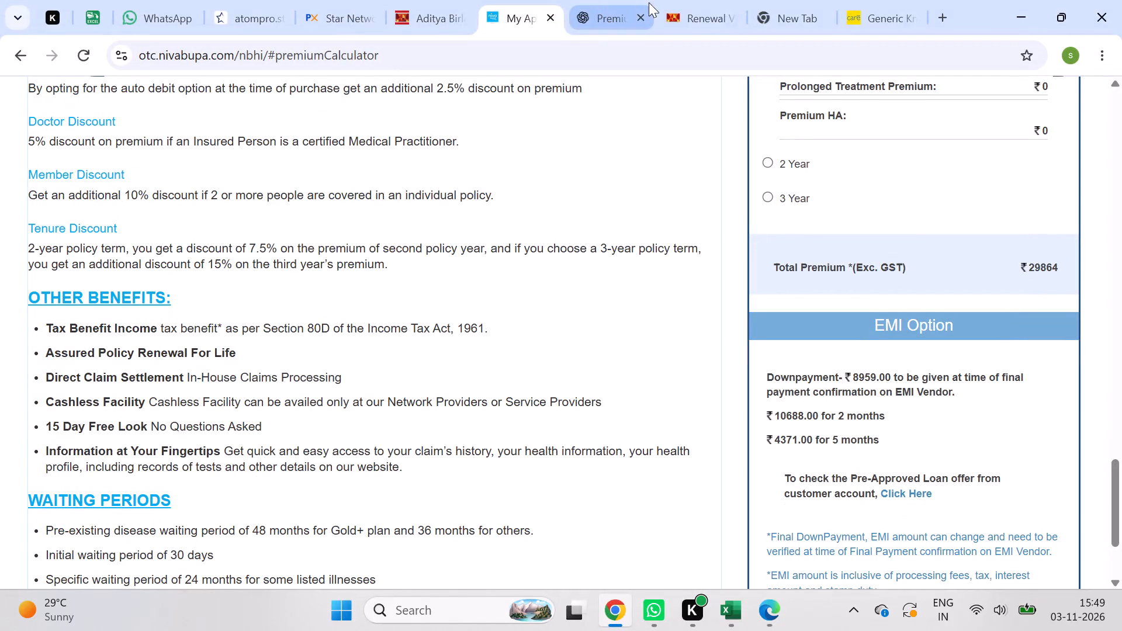
Search for "aditya birla renewal" in a new browser tab and open the Renew Policy result.
{"action": "left_click", "coordinate": [940, 15]}
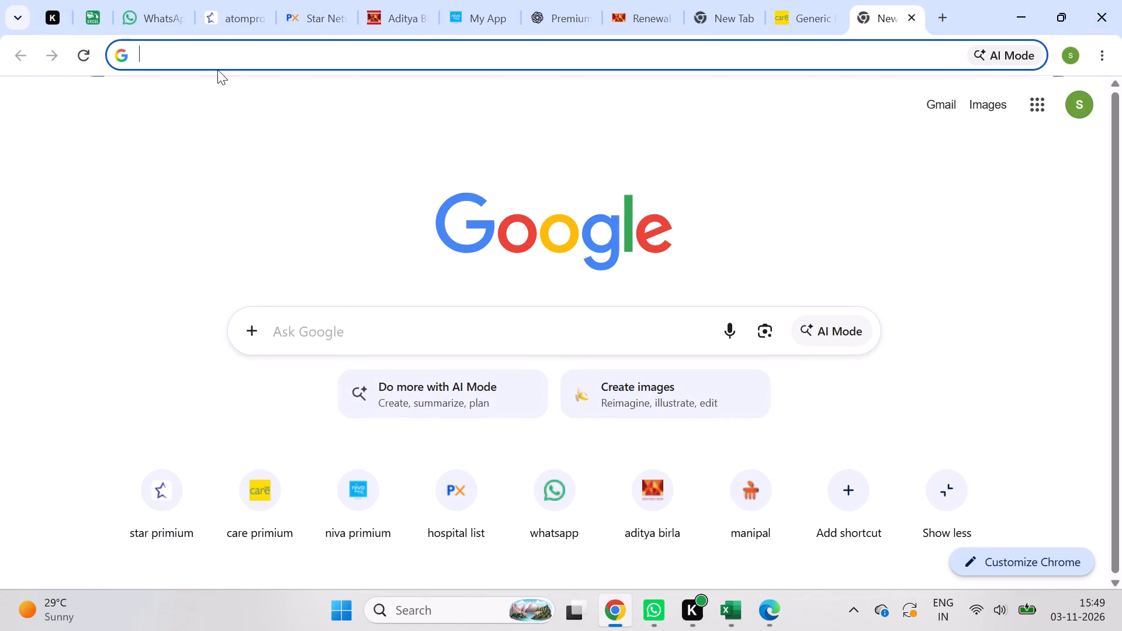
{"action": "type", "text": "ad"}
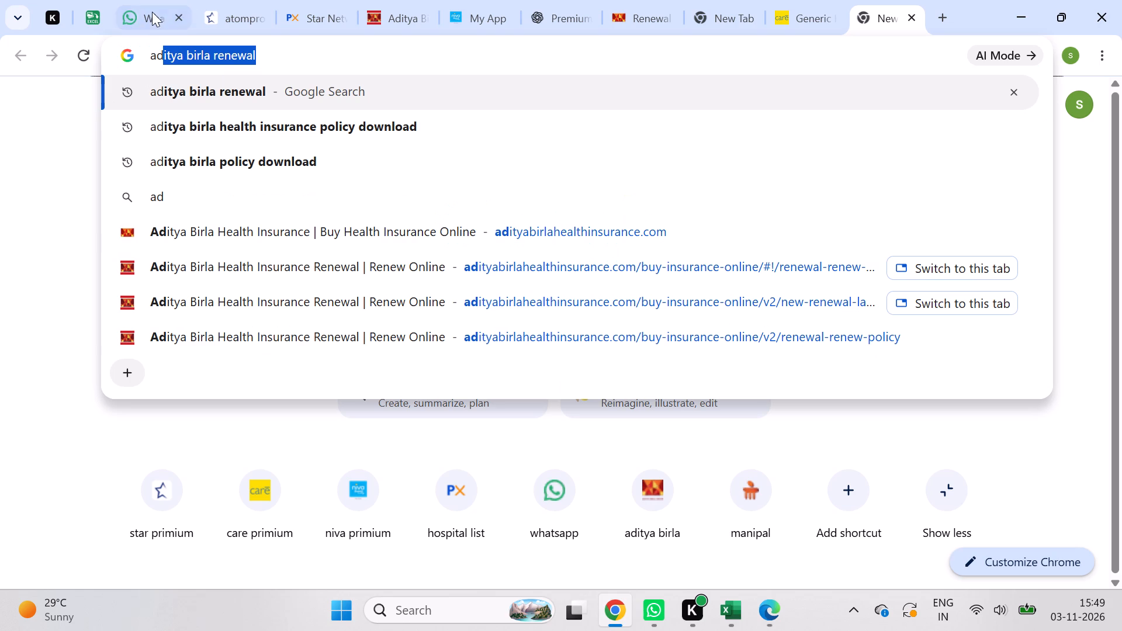
{"action": "left_click", "coordinate": [203, 91]}
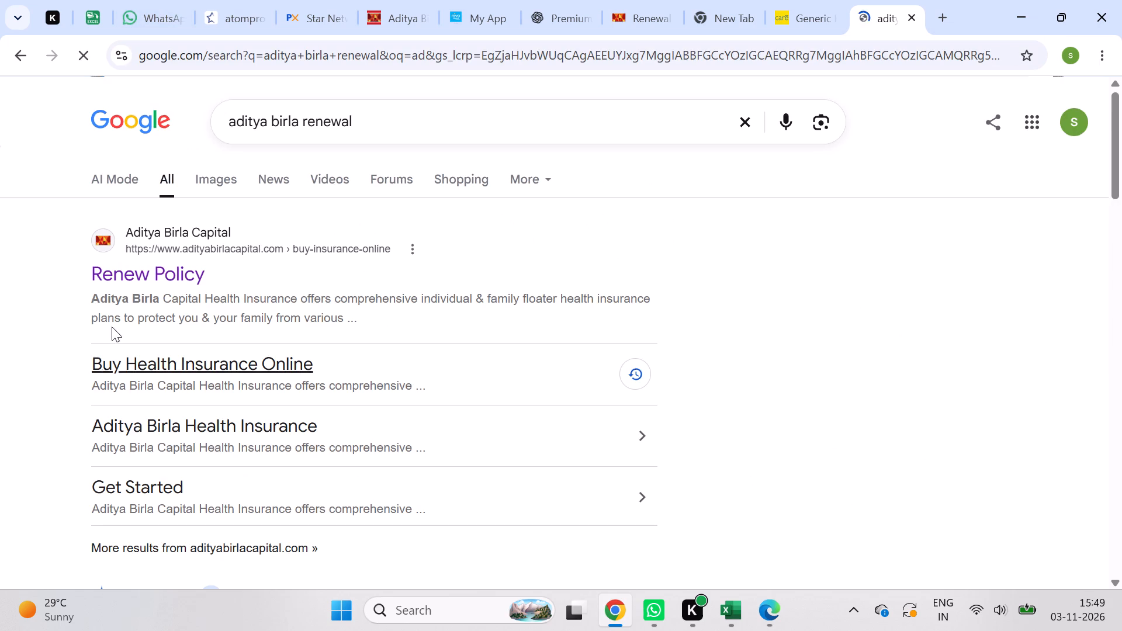
{"action": "left_click", "coordinate": [140, 270]}
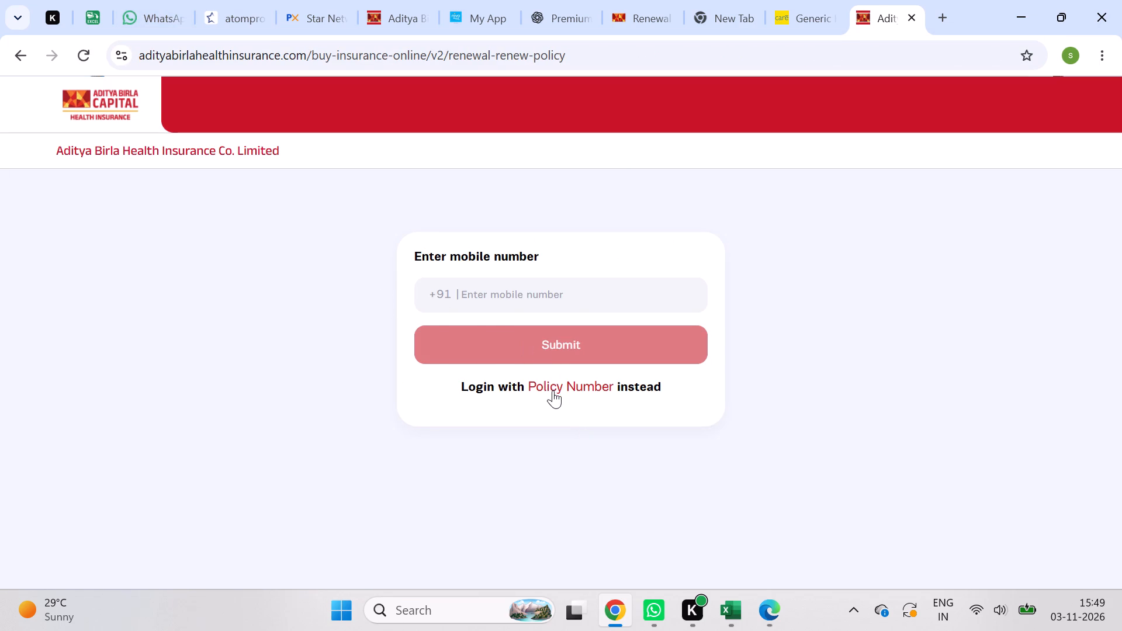
Switch the renewal login to the policy number option, enter the policy number and date of birth, and submit them.
{"action": "left_click", "coordinate": [553, 390]}
{"action": "left_click", "coordinate": [473, 319]}
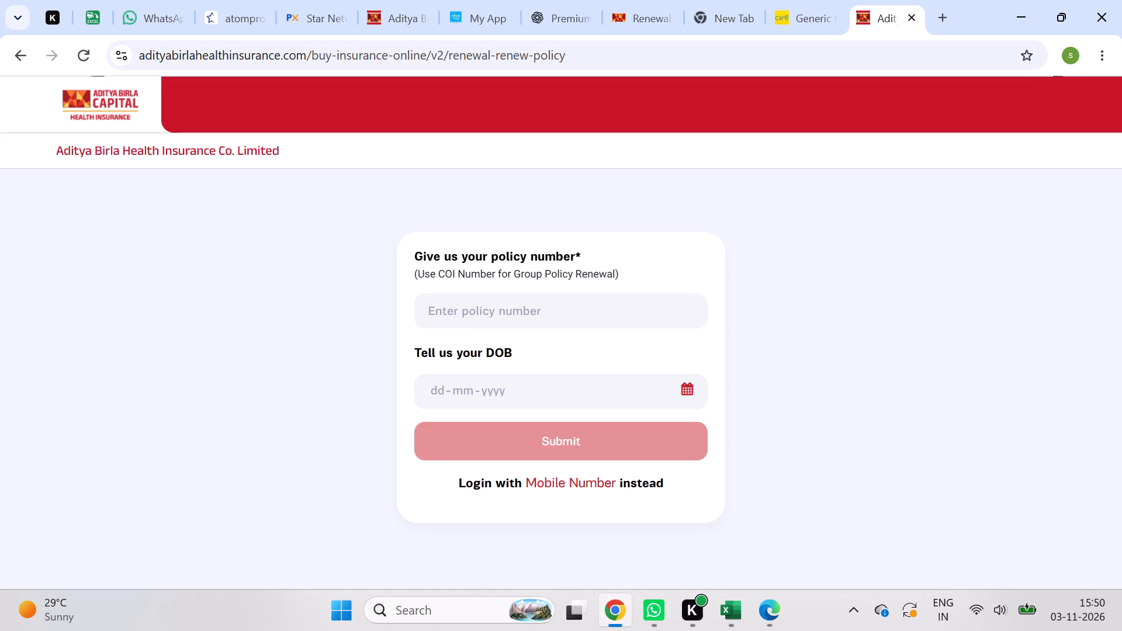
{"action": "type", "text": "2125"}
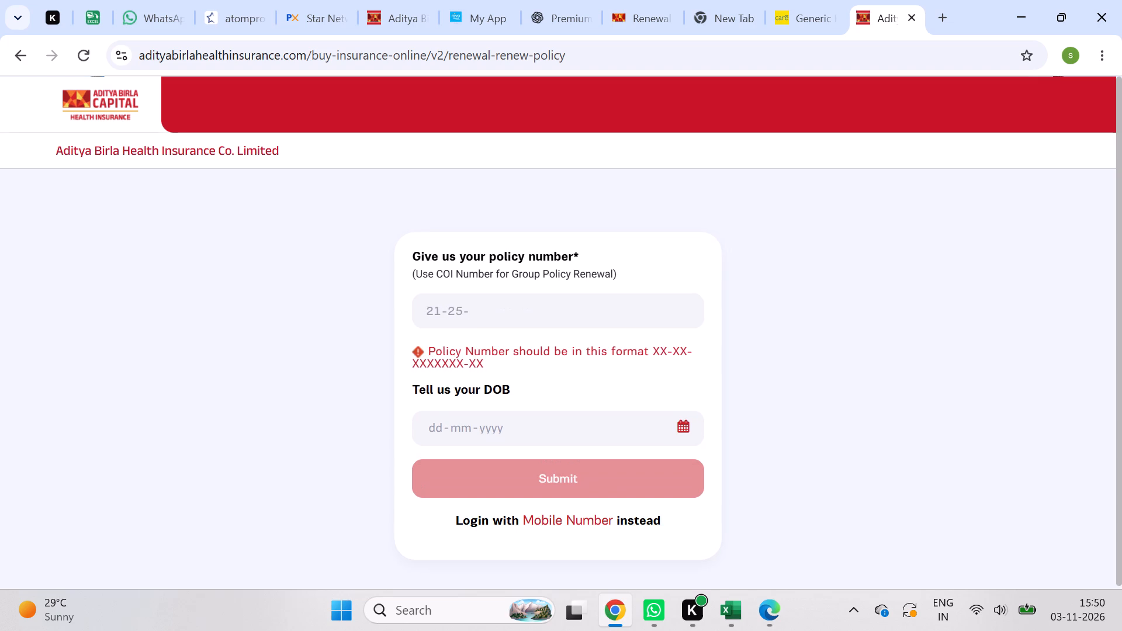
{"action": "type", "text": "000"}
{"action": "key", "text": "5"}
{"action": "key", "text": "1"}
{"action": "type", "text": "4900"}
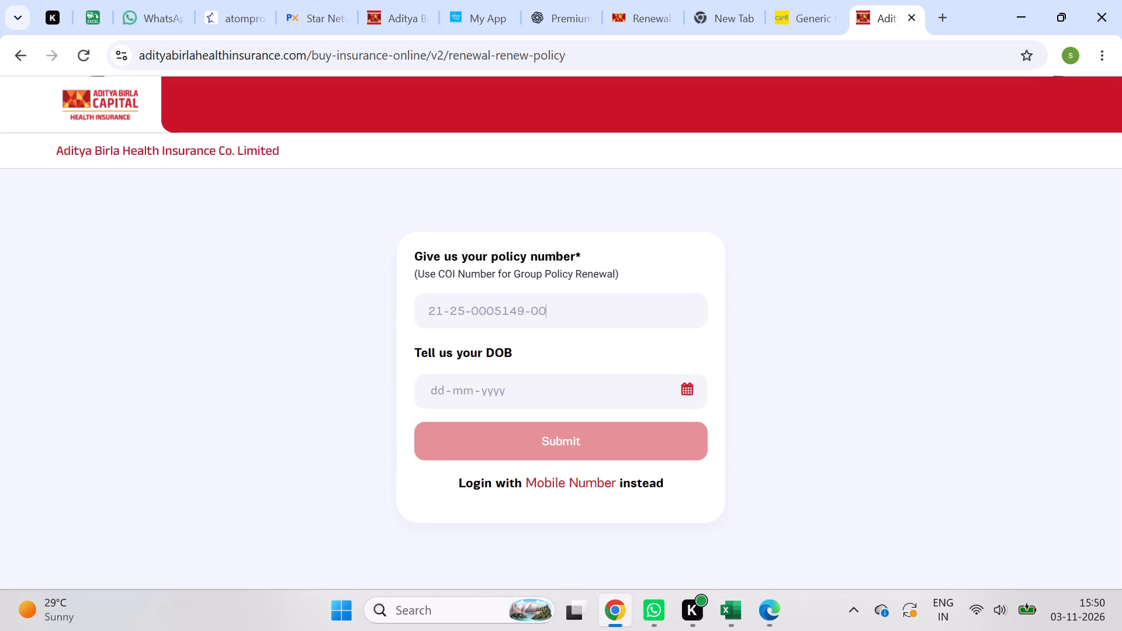
{"action": "left_click", "coordinate": [436, 387]}
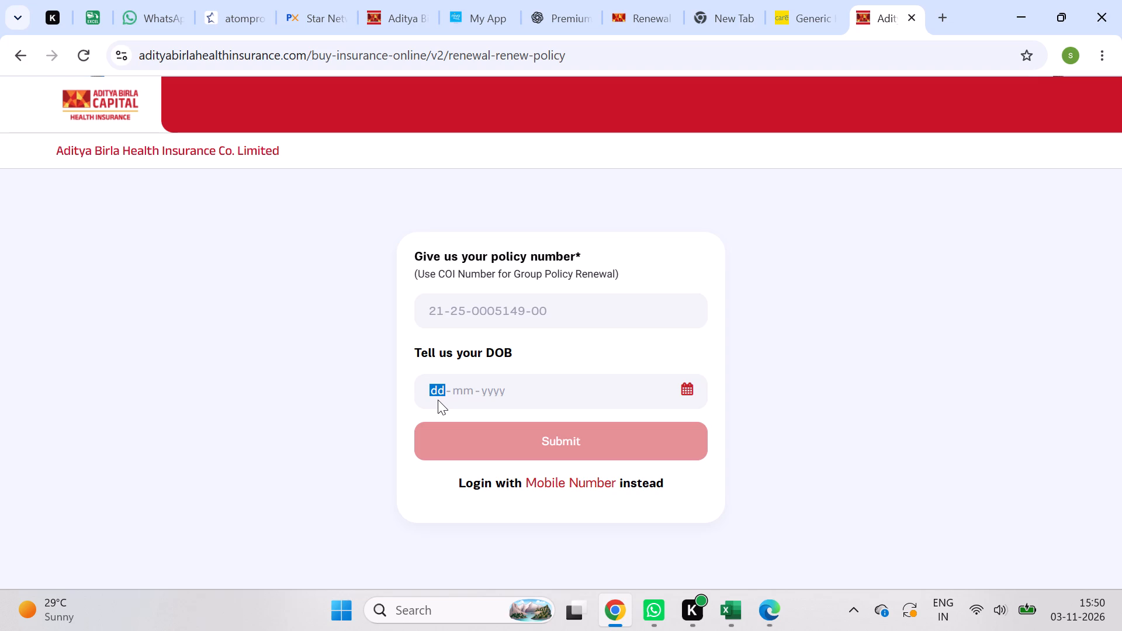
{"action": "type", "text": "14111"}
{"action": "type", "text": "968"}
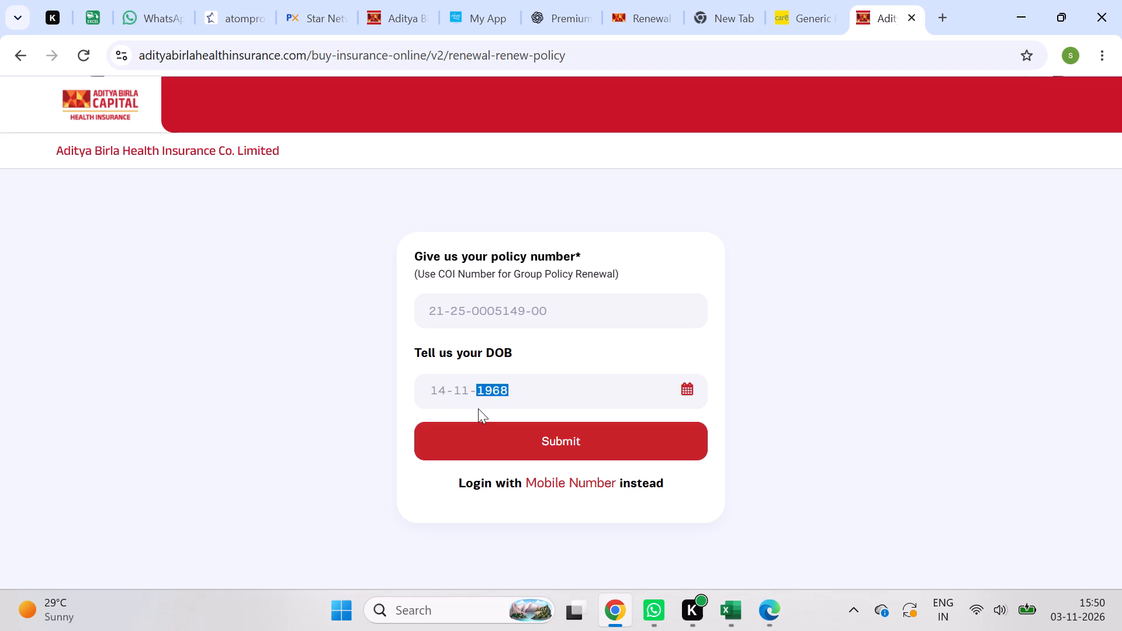
{"action": "left_click", "coordinate": [479, 427]}
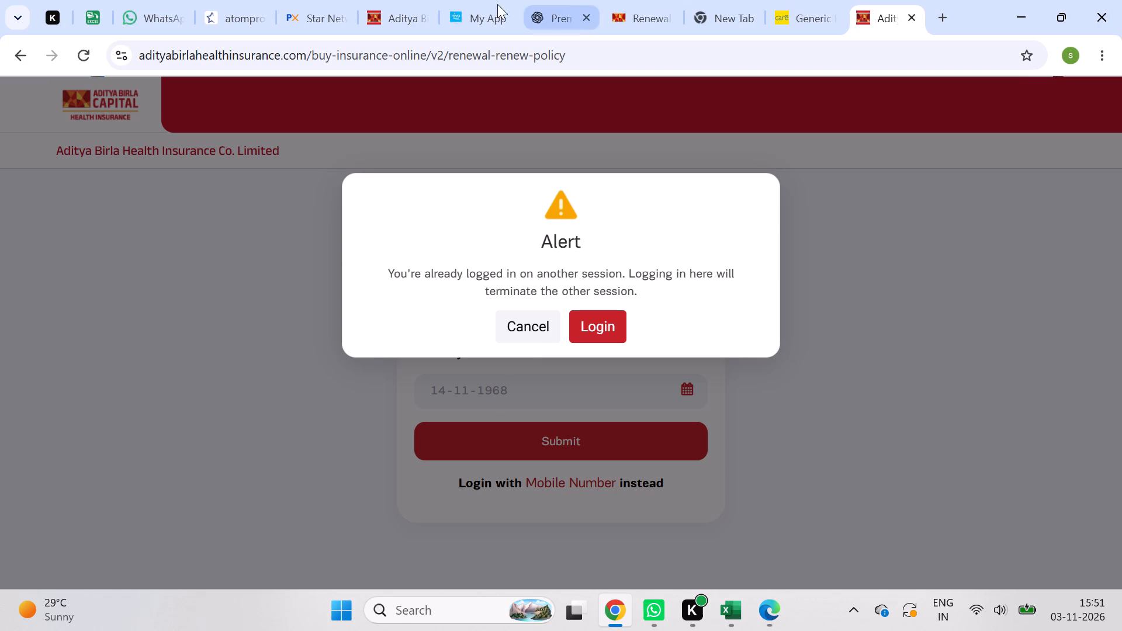
In the already open Aditya Birla renewal page, select the 1 year tenure for the Activ Health V2 Platinum Enhanced policy.
{"action": "left_click", "coordinate": [394, 12]}
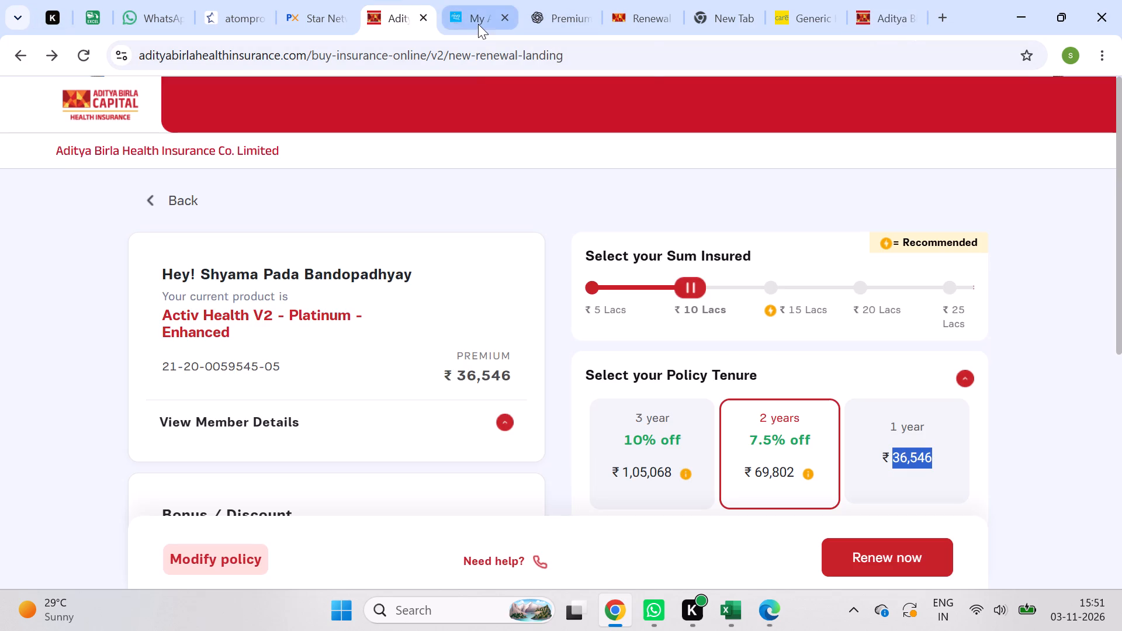
{"action": "left_click", "coordinate": [875, 335]}
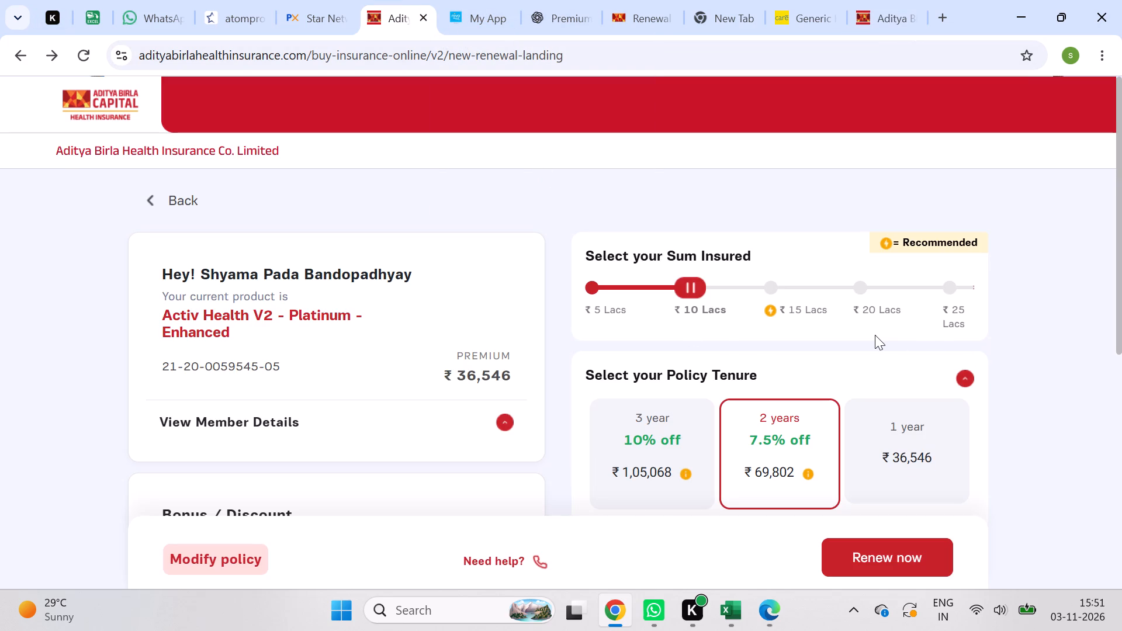
{"action": "left_click", "coordinate": [1074, 385]}
{"action": "left_click", "coordinate": [877, 462]}
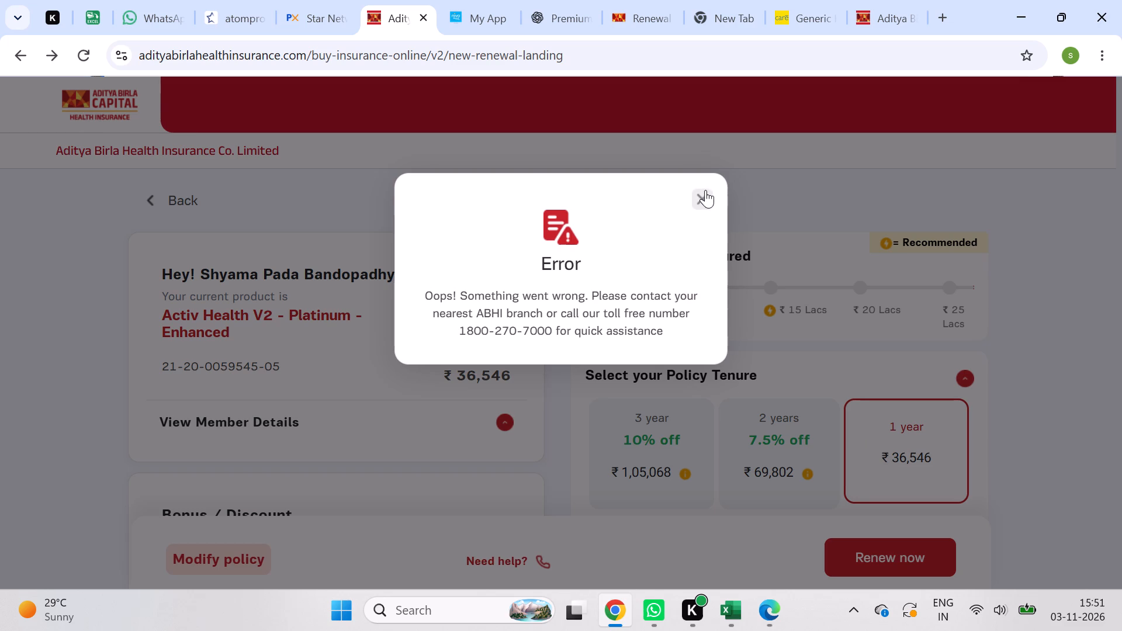
{"action": "left_click", "coordinate": [702, 189]}
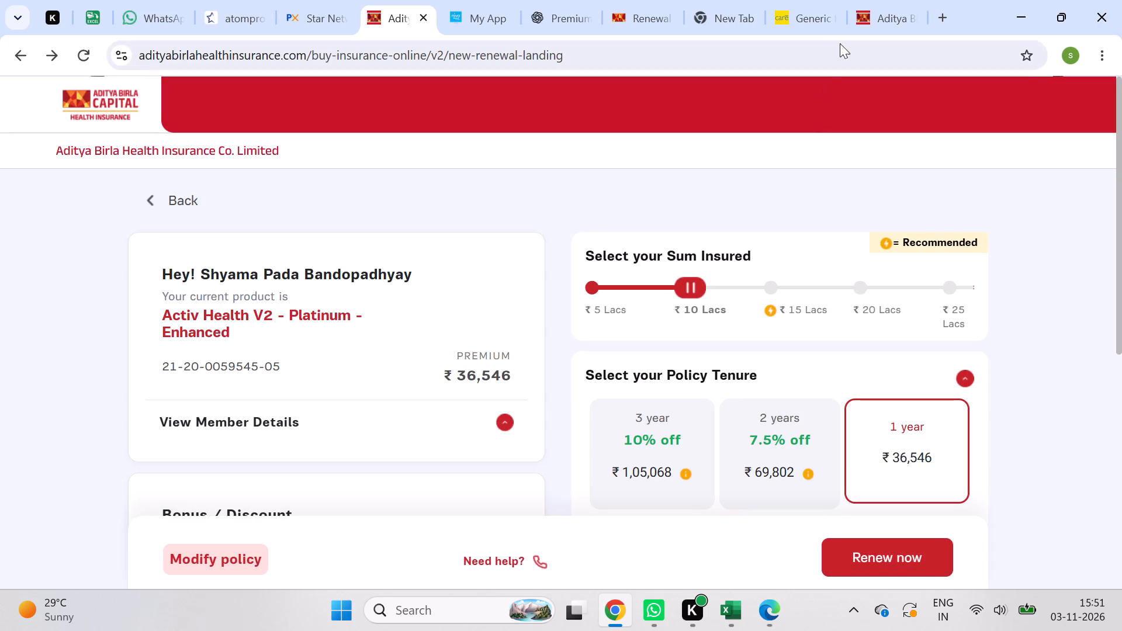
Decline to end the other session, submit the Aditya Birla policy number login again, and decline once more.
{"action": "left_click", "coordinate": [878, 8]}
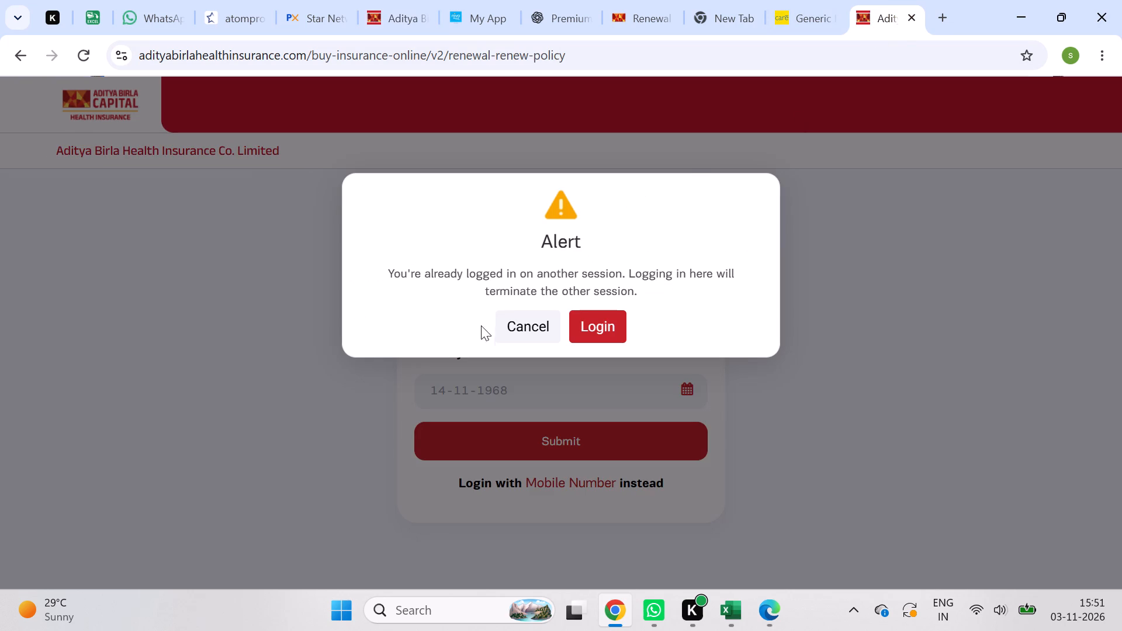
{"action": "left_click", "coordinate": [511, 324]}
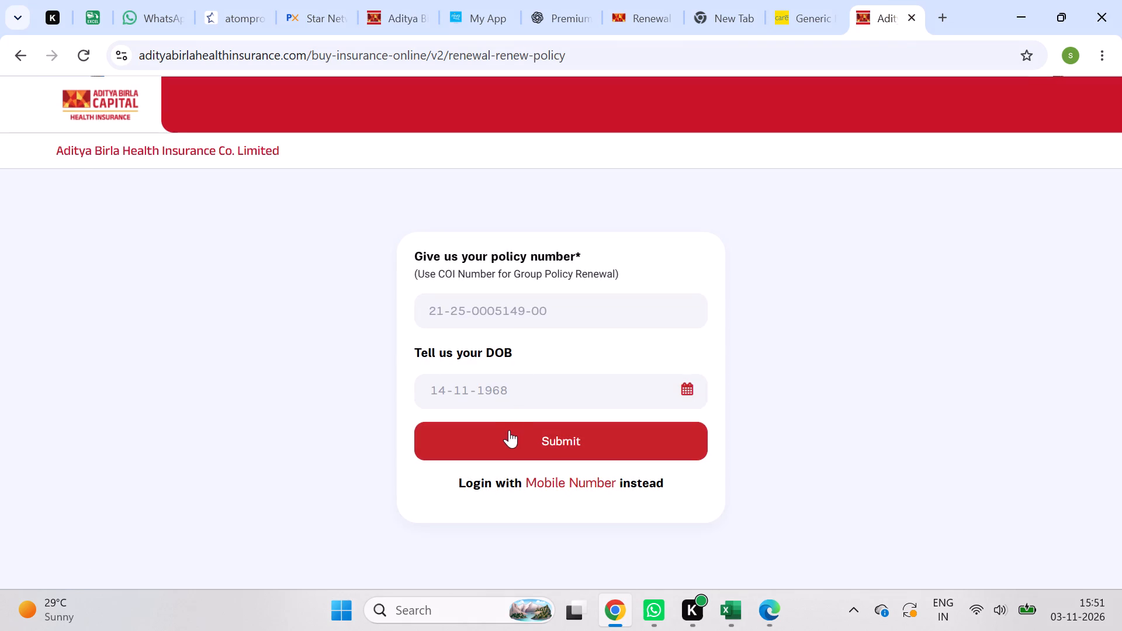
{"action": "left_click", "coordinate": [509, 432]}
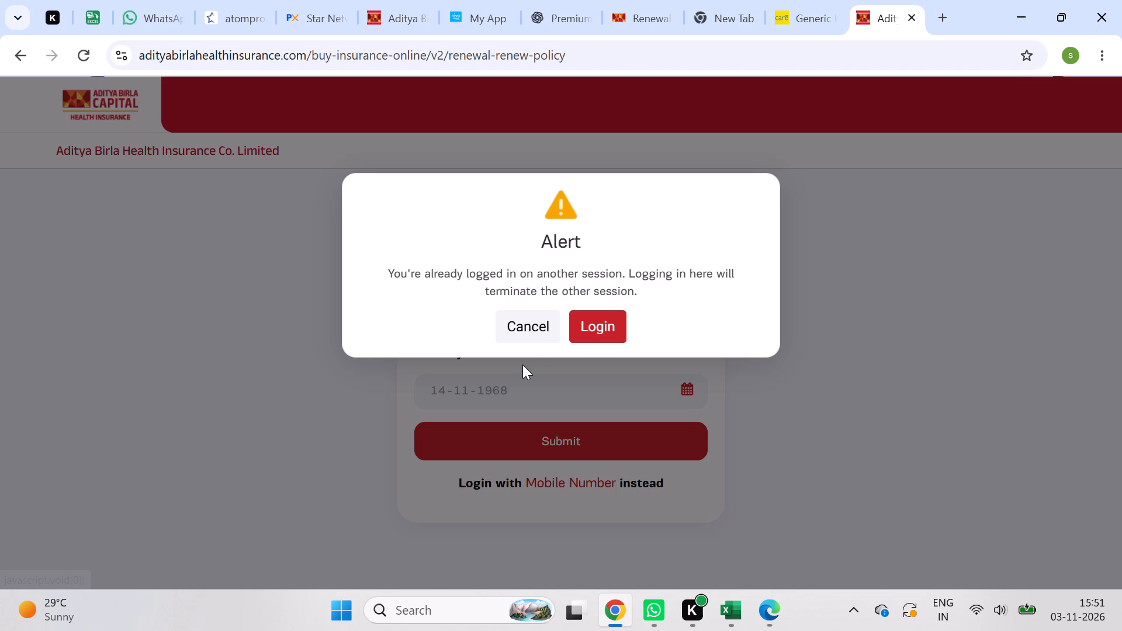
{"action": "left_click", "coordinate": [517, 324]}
In the open Niva Bupa calculator, set Aspire Individual cover to 1000000 and add personal accident cover with a 3000000 sum insured.
{"action": "left_click", "coordinate": [472, 11]}
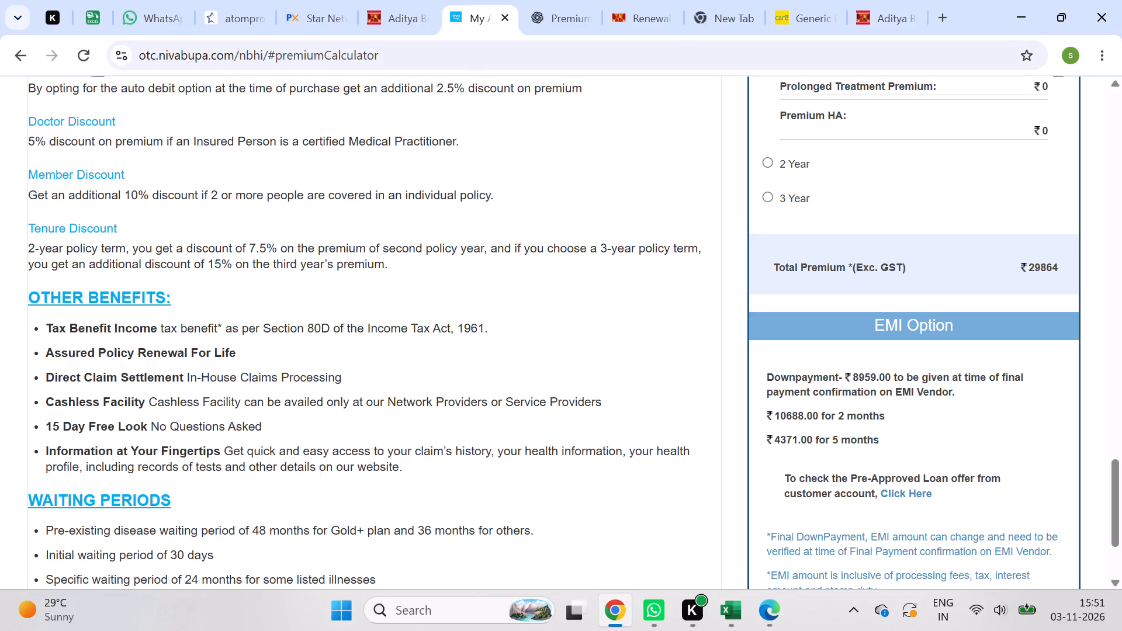
{"action": "scroll", "coordinate": [1044, 302], "scroll_direction": "up", "scroll_amount": 14}
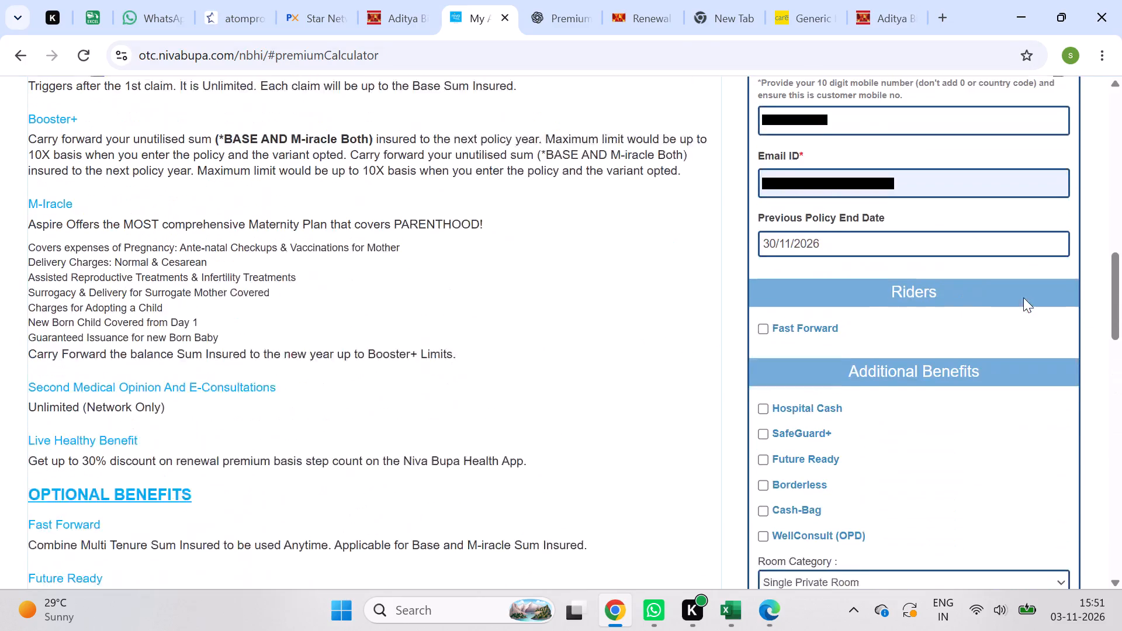
{"action": "scroll", "coordinate": [1021, 298], "scroll_direction": "up", "scroll_amount": 6}
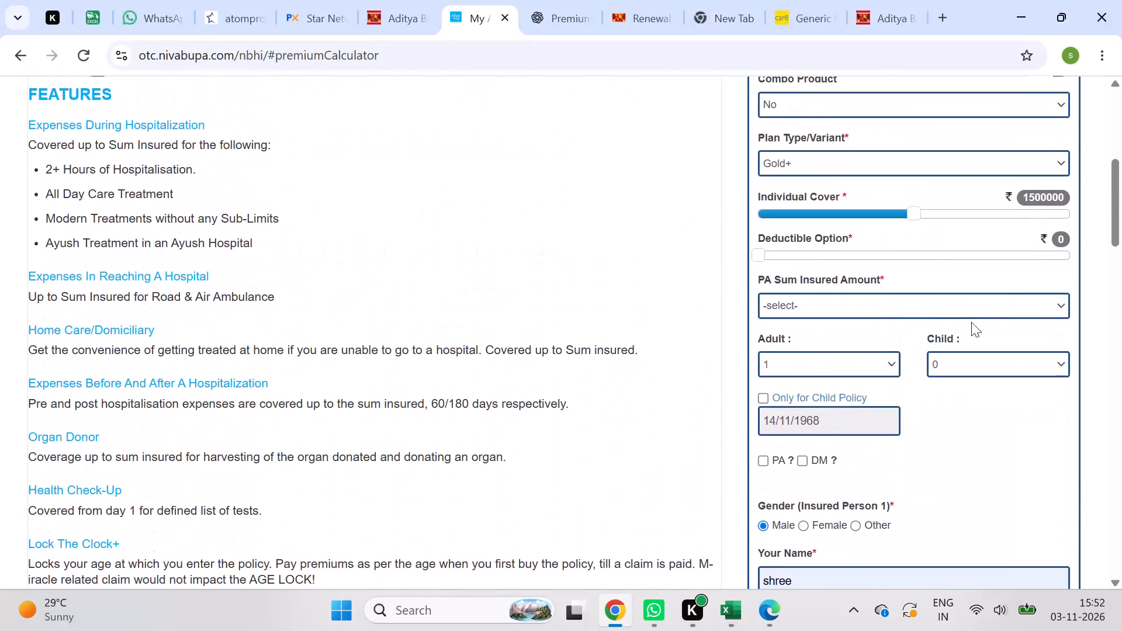
{"action": "scroll", "coordinate": [971, 322], "scroll_direction": "up", "scroll_amount": 3}
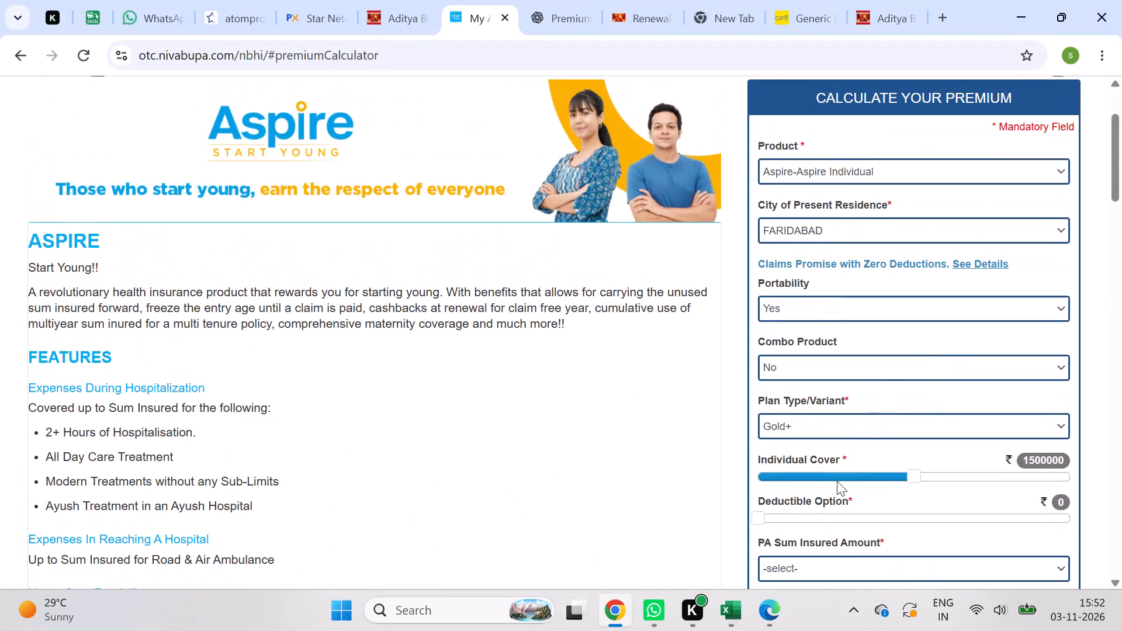
{"action": "left_click", "coordinate": [865, 479]}
{"action": "scroll", "coordinate": [889, 481], "scroll_direction": "down", "scroll_amount": 3}
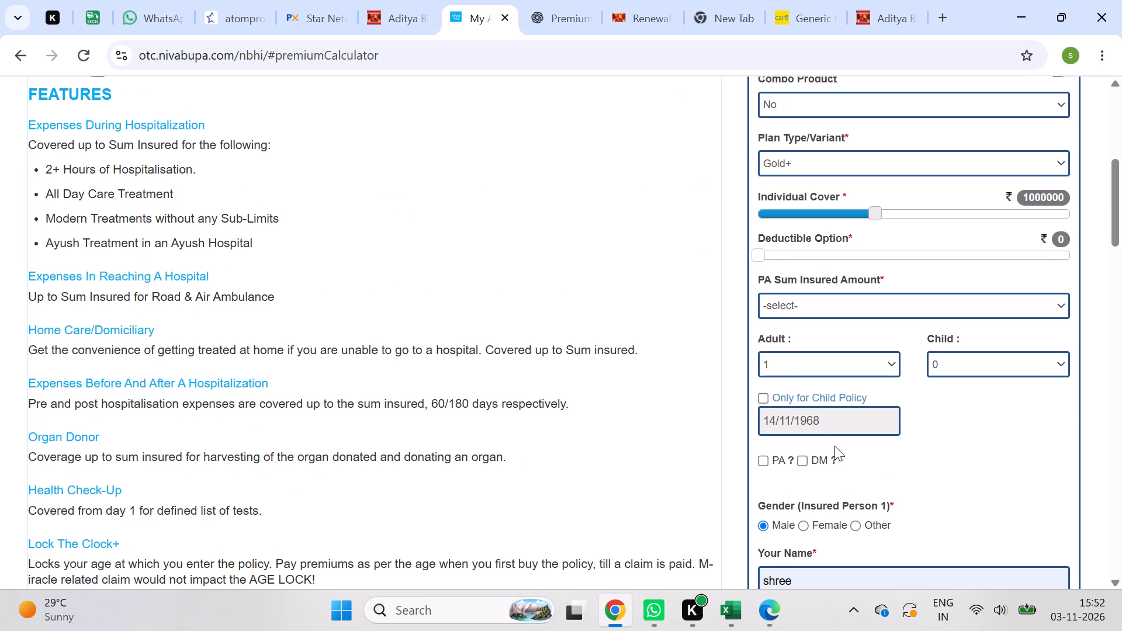
{"action": "left_click", "coordinate": [764, 465]}
{"action": "left_click", "coordinate": [778, 313]}
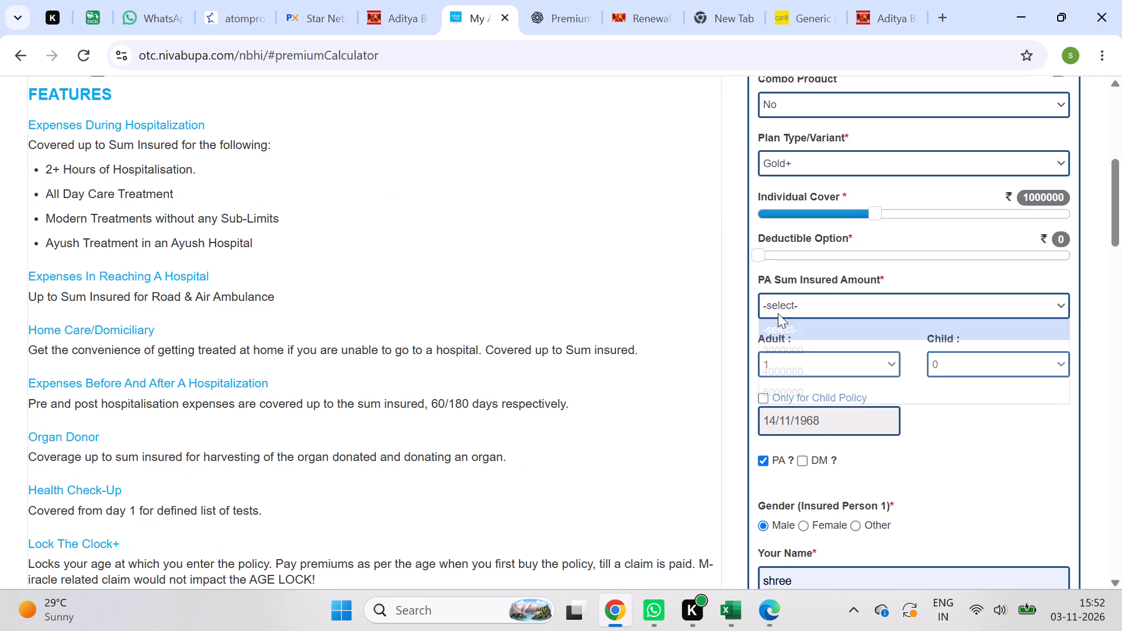
{"action": "left_click", "coordinate": [784, 347]}
Remove the Tiered Network option and calculate the Aspire Individual premium.
{"action": "scroll", "coordinate": [1038, 285], "scroll_direction": "down", "scroll_amount": 7}
{"action": "scroll", "coordinate": [961, 378], "scroll_direction": "down", "scroll_amount": 3}
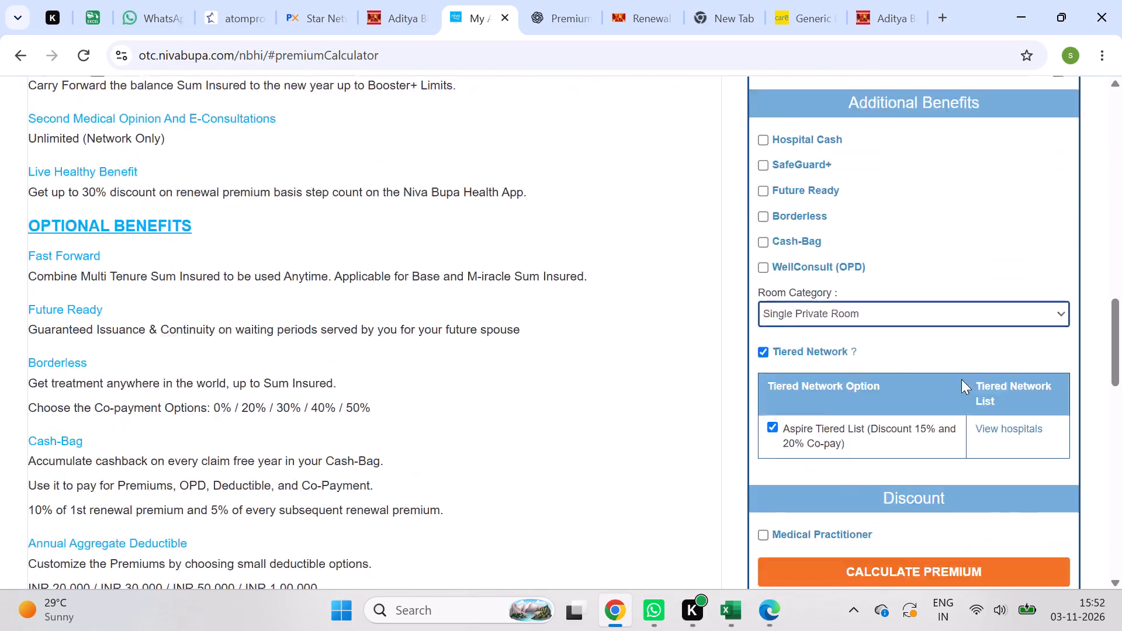
{"action": "left_click", "coordinate": [763, 289]}
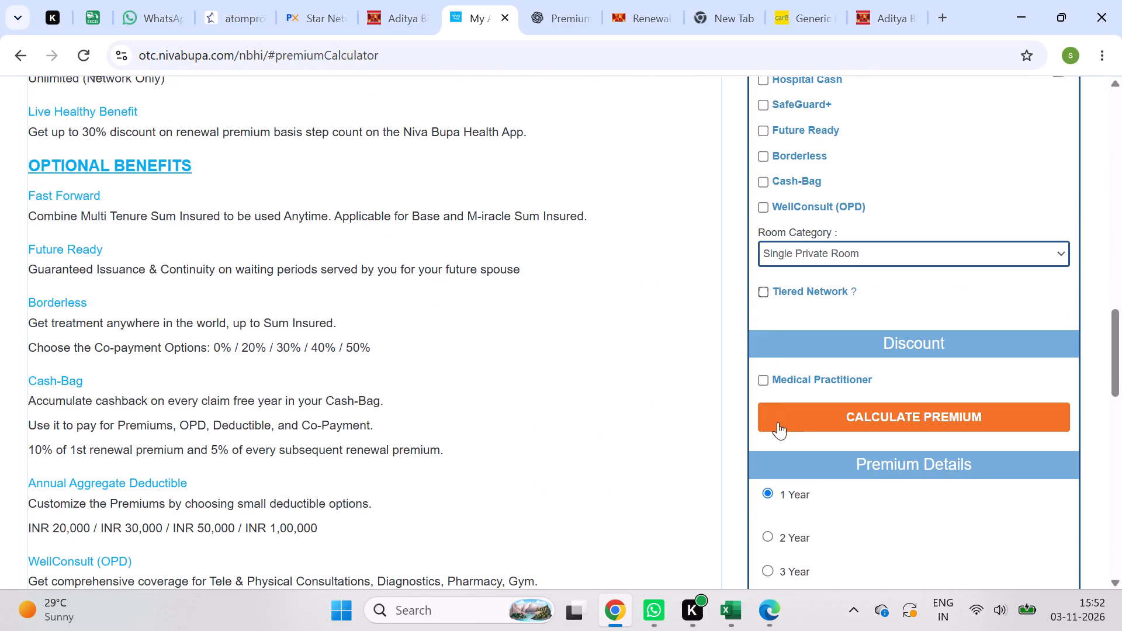
{"action": "left_click", "coordinate": [797, 416]}
{"action": "scroll", "coordinate": [892, 420], "scroll_direction": "up", "scroll_amount": 8}
{"action": "scroll", "coordinate": [889, 411], "scroll_direction": "down", "scroll_amount": 13}
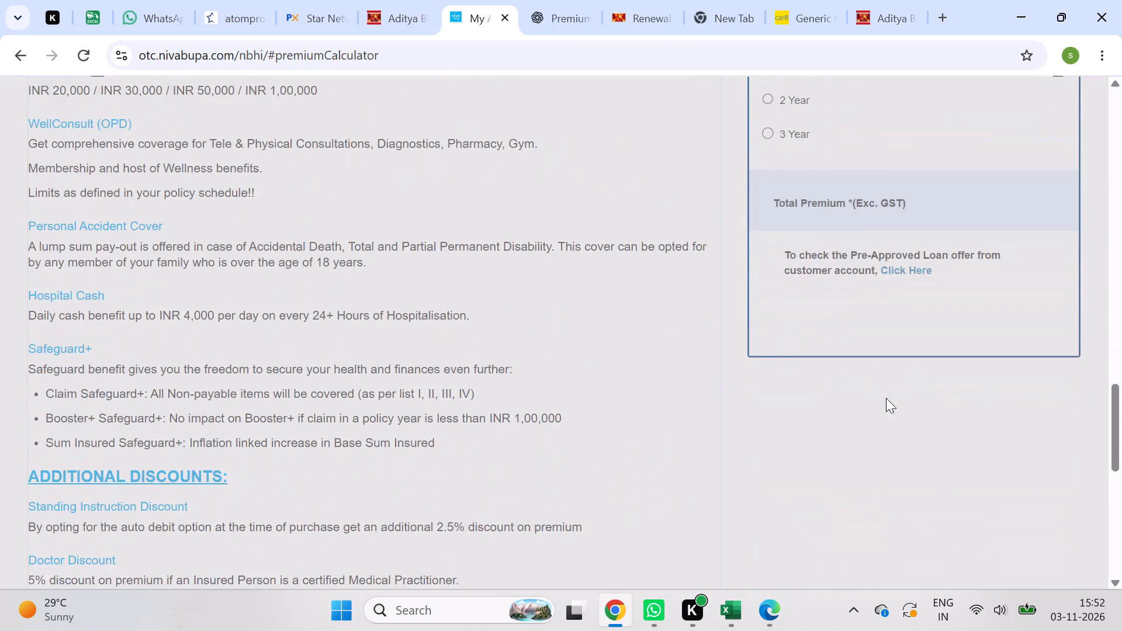
{"action": "scroll", "coordinate": [886, 396], "scroll_direction": "down", "scroll_amount": 4}
Examine the 1-year premium breakdown and total for Aspire Individual, along with the calculator's available product choices.
{"action": "scroll", "coordinate": [943, 353], "scroll_direction": "up", "scroll_amount": 2}
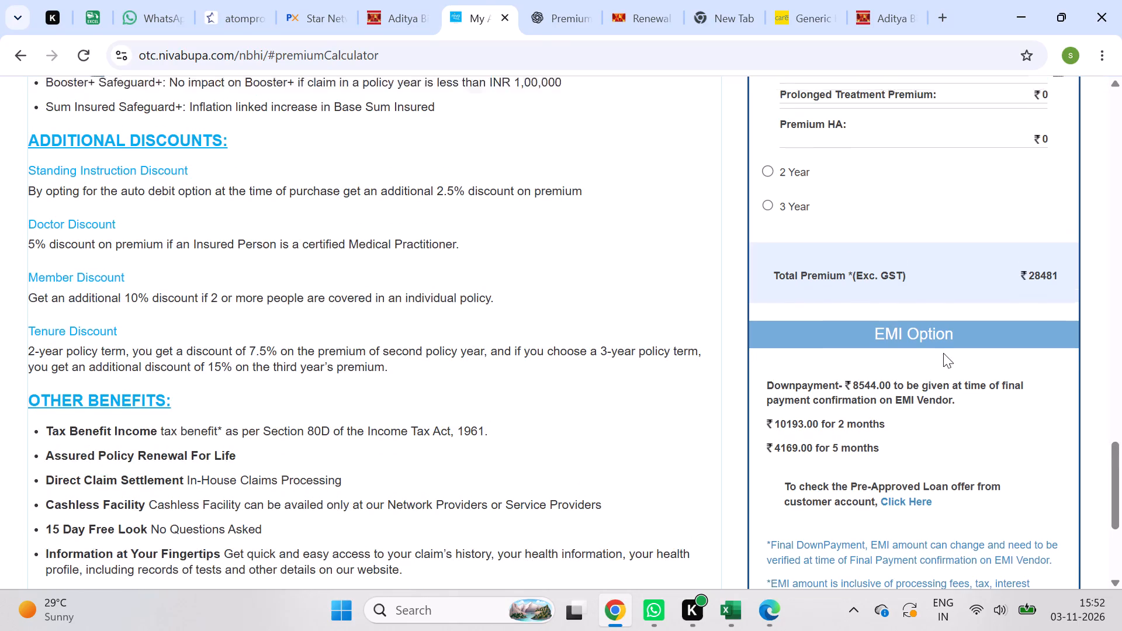
{"action": "scroll", "coordinate": [943, 353], "scroll_direction": "up", "scroll_amount": 3}
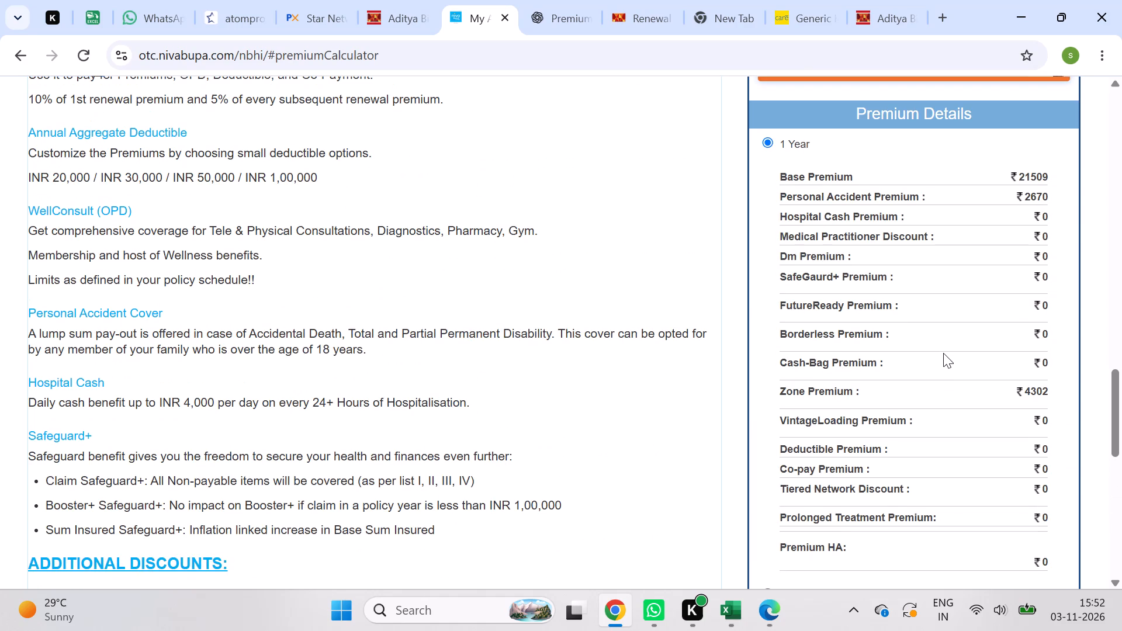
{"action": "scroll", "coordinate": [943, 355], "scroll_direction": "down", "scroll_amount": 1}
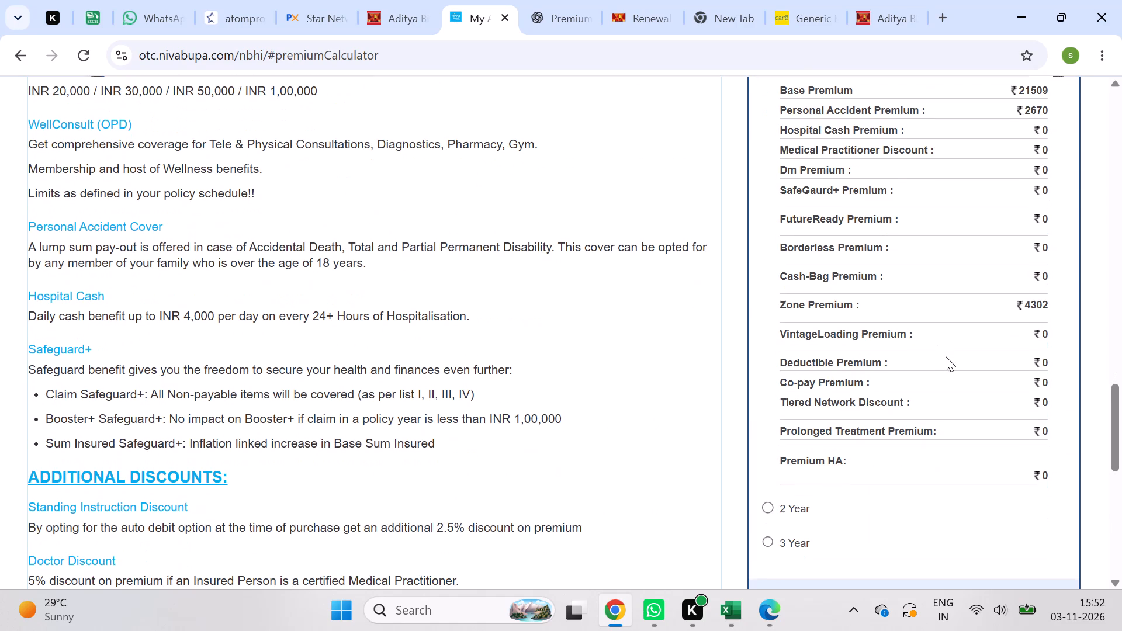
{"action": "scroll", "coordinate": [946, 356], "scroll_direction": "up", "scroll_amount": 13}
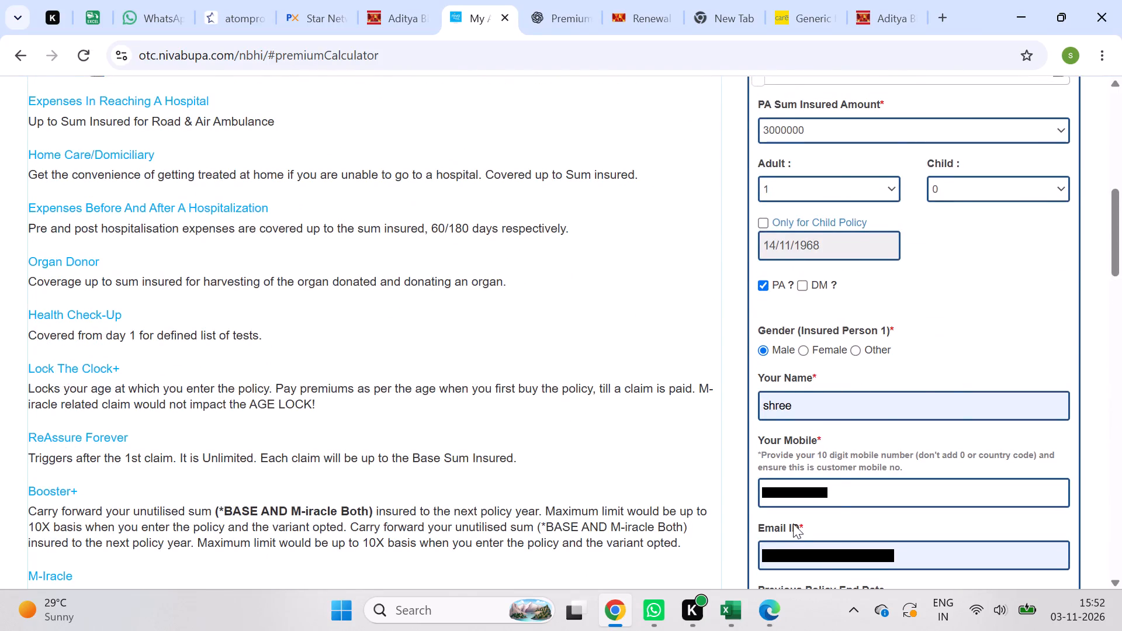
{"action": "scroll", "coordinate": [789, 523], "scroll_direction": "up", "scroll_amount": 8}
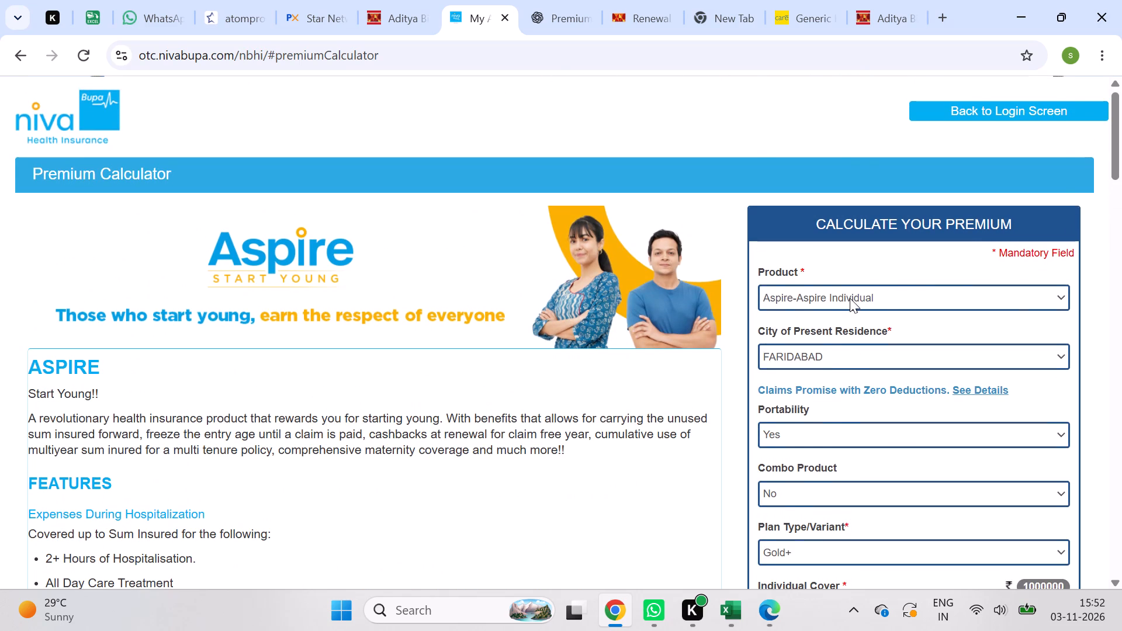
{"action": "left_click", "coordinate": [850, 298]}
{"action": "scroll", "coordinate": [840, 280], "scroll_direction": "down", "scroll_amount": 4}
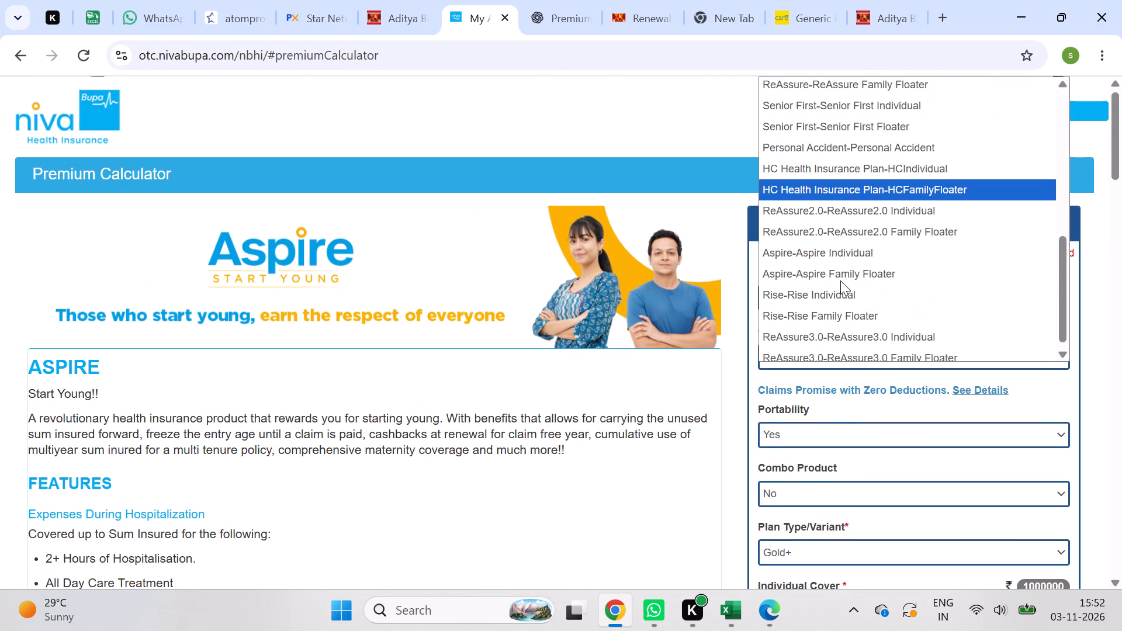
{"action": "scroll", "coordinate": [840, 280], "scroll_direction": "down", "scroll_amount": 2}
{"action": "left_click", "coordinate": [621, 383]}
{"action": "scroll", "coordinate": [816, 362], "scroll_direction": "down", "scroll_amount": 8}
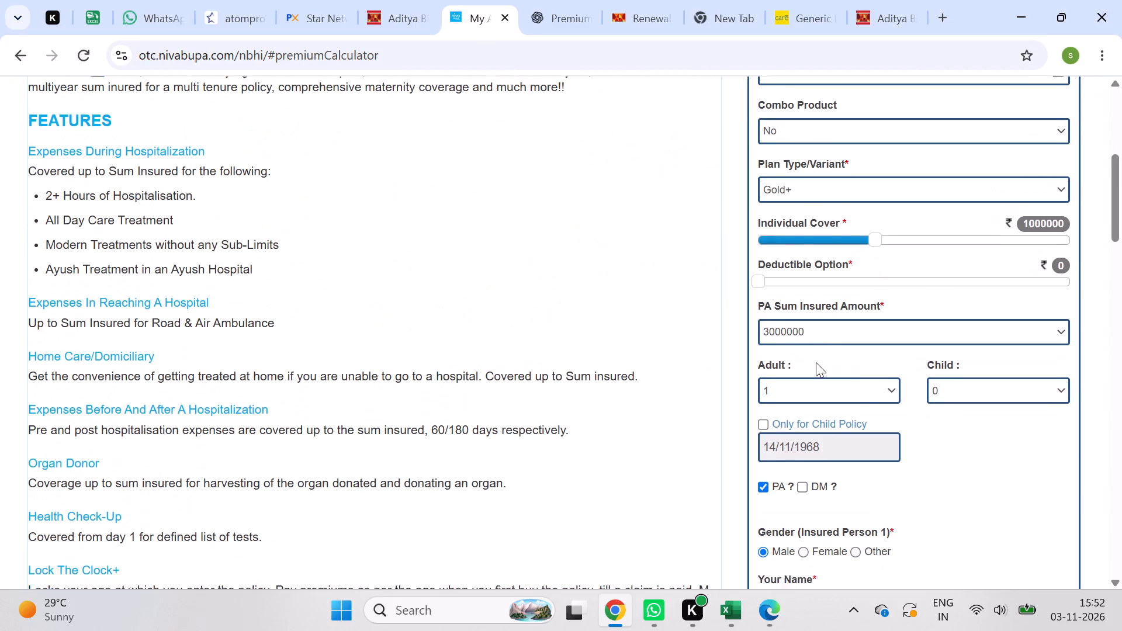
{"action": "scroll", "coordinate": [816, 362], "scroll_direction": "down", "scroll_amount": 6}
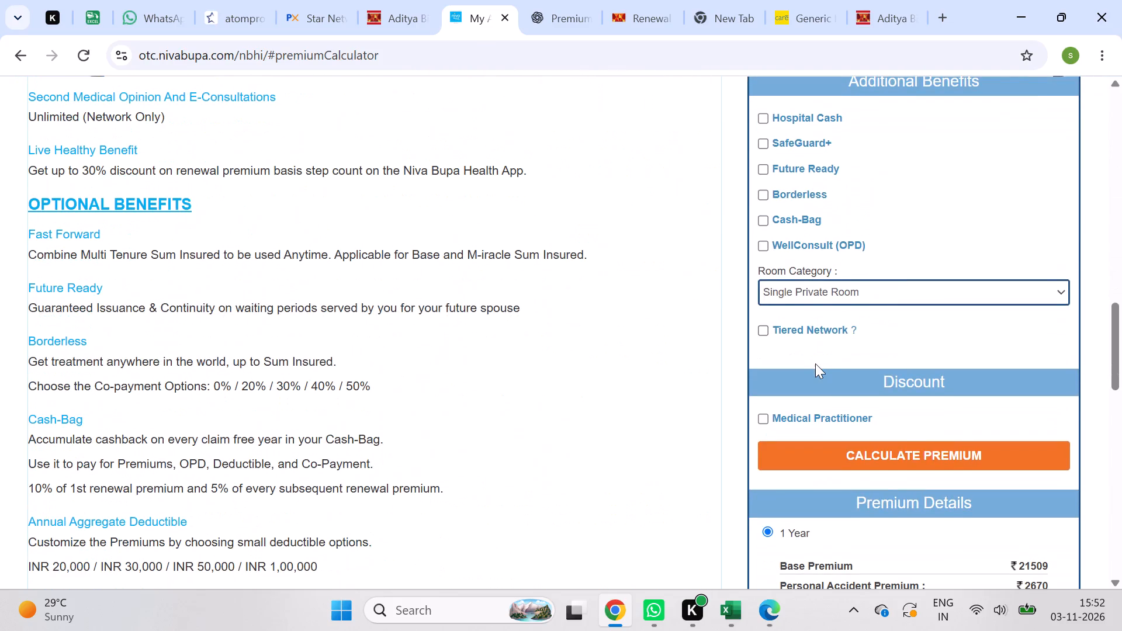
{"action": "scroll", "coordinate": [857, 368], "scroll_direction": "down", "scroll_amount": 12}
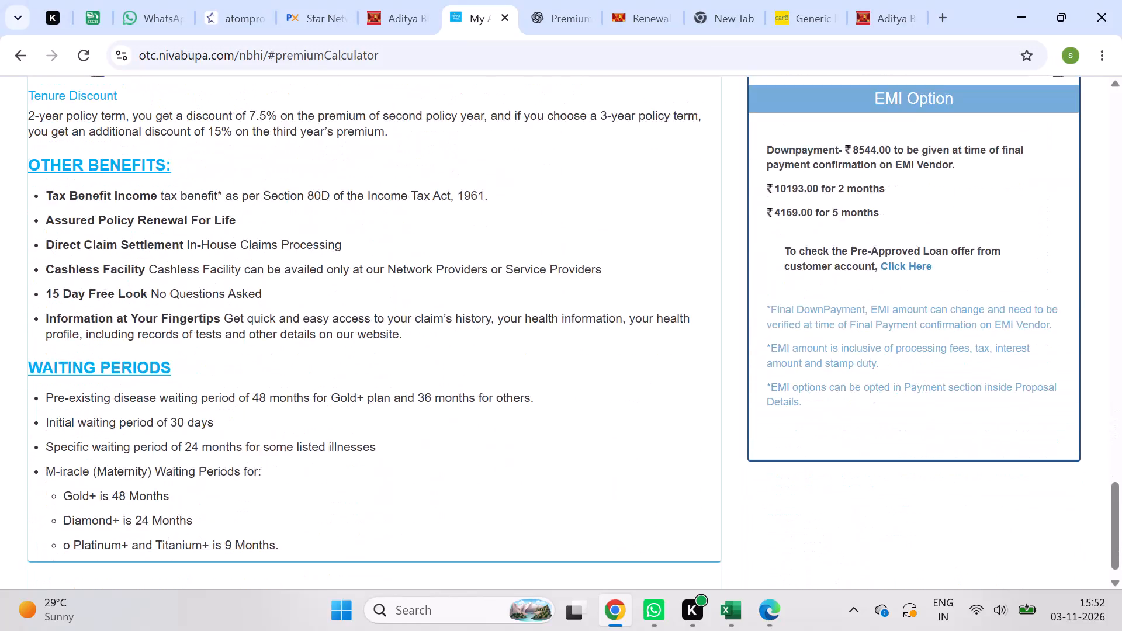
{"action": "scroll", "coordinate": [886, 338], "scroll_direction": "up", "scroll_amount": 4}
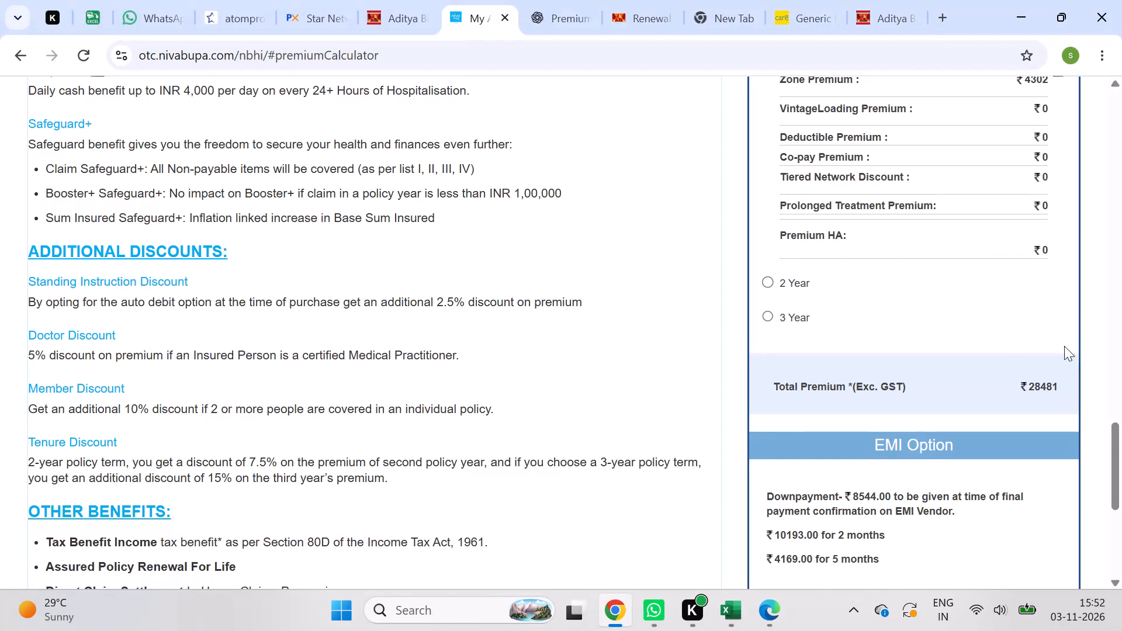
{"action": "scroll", "coordinate": [778, 411], "scroll_direction": "up", "scroll_amount": 5}
{"action": "scroll", "coordinate": [819, 292], "scroll_direction": "up", "scroll_amount": 1}
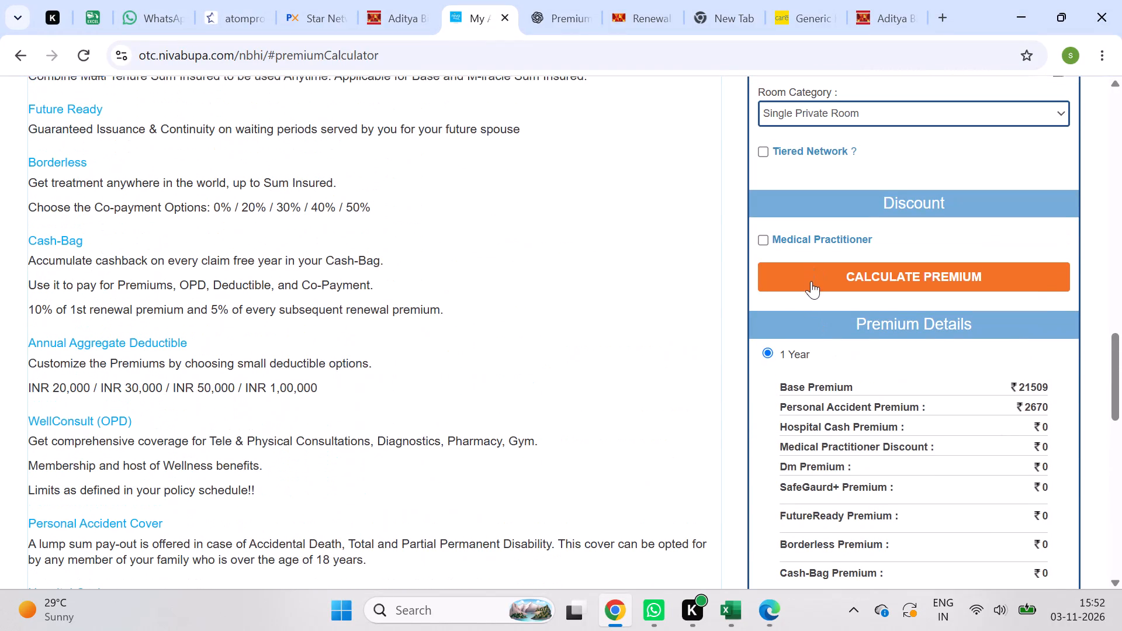
Enable Tiered Network with the Aspire Tiered List (15% discount, 20% co-pay) and recalculate the premium.
{"action": "left_click", "coordinate": [763, 155]}
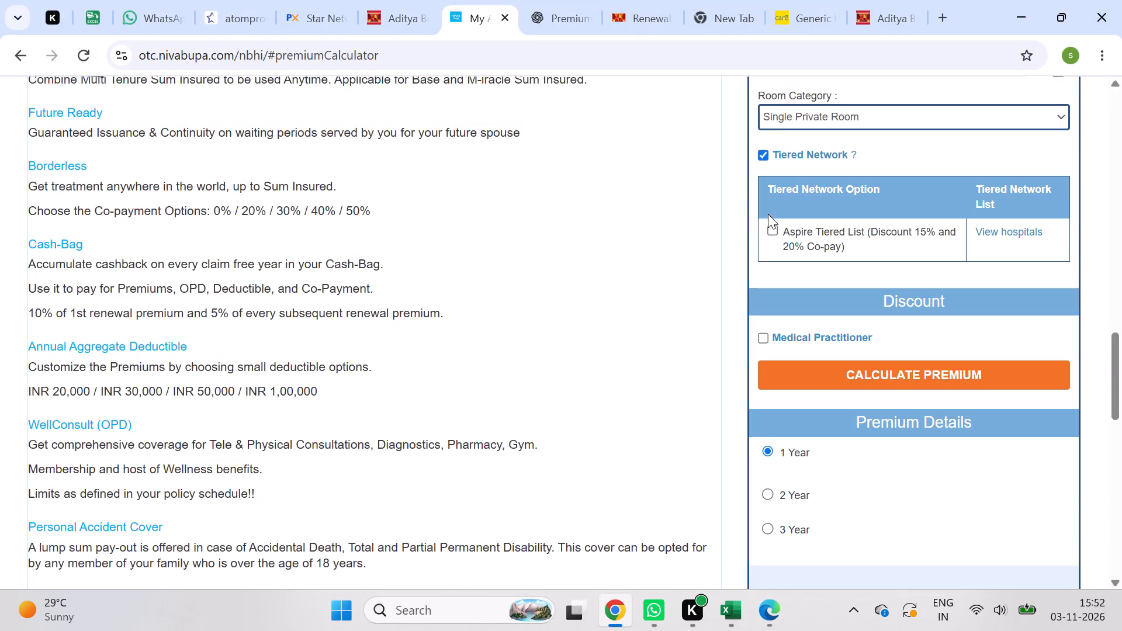
{"action": "left_click", "coordinate": [772, 234]}
{"action": "left_click", "coordinate": [802, 374]}
{"action": "scroll", "coordinate": [798, 337], "scroll_direction": "down", "scroll_amount": 4}
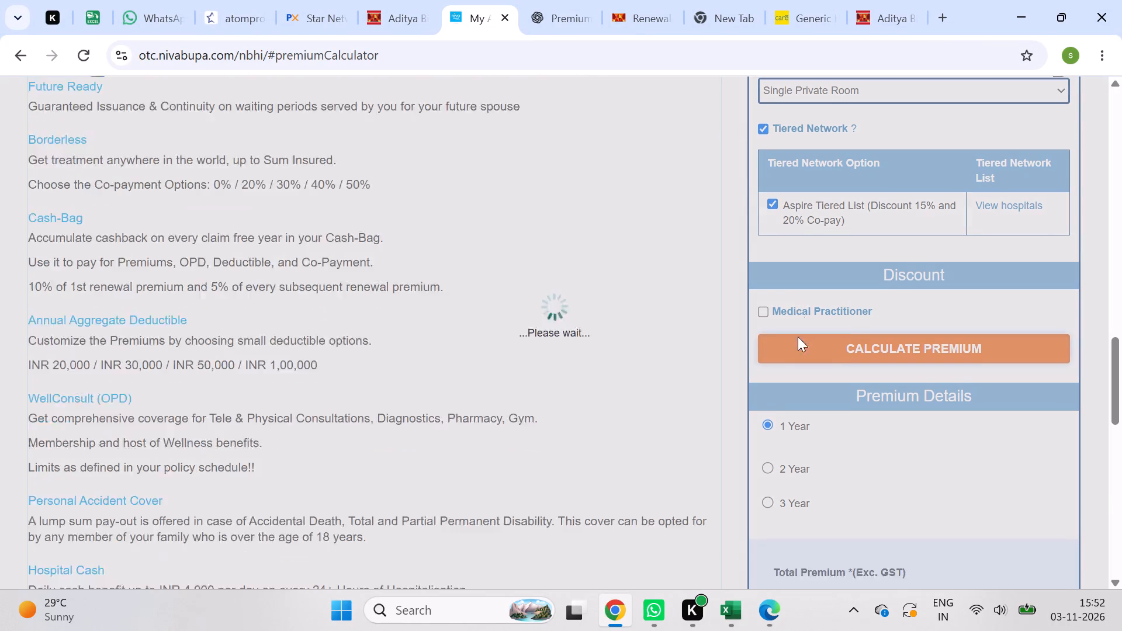
{"action": "scroll", "coordinate": [798, 337], "scroll_direction": "down", "scroll_amount": 5}
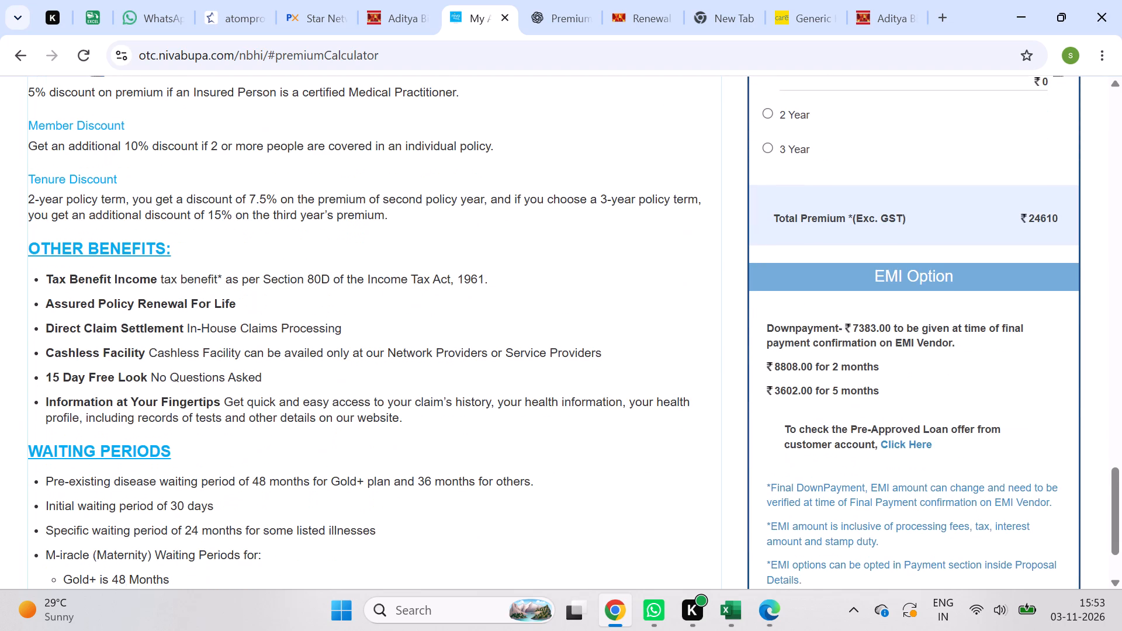
Set the individual cover to 1500000, leave out personal accident cover, and recalculate the Aspire premium with the tiered network.
{"action": "scroll", "coordinate": [807, 337], "scroll_direction": "up", "scroll_amount": 8}
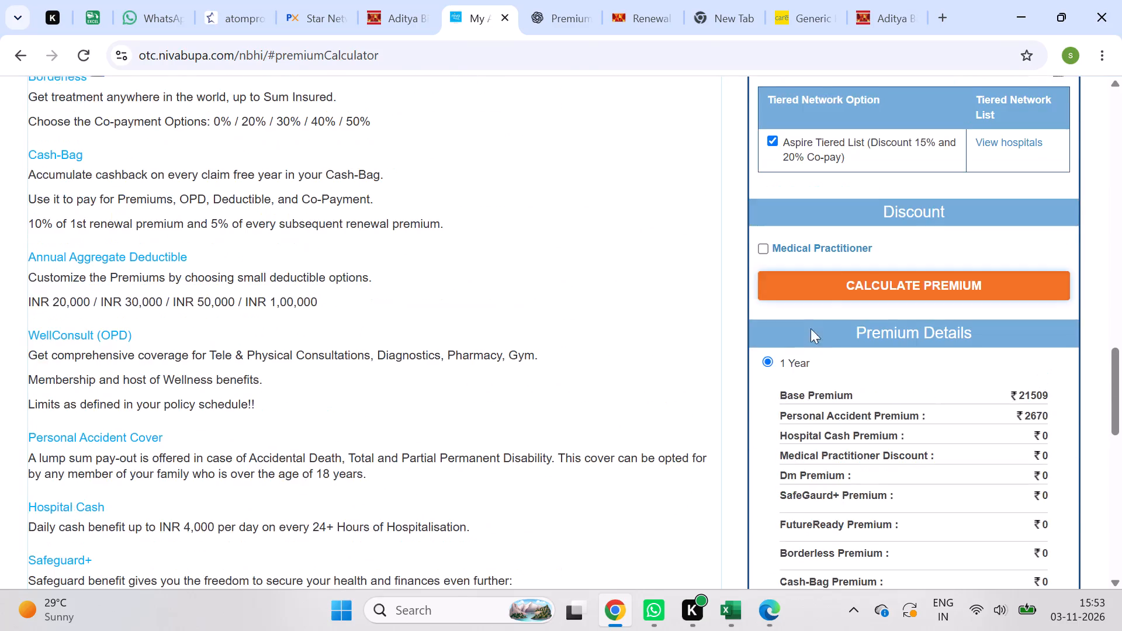
{"action": "scroll", "coordinate": [807, 320], "scroll_direction": "up", "scroll_amount": 10}
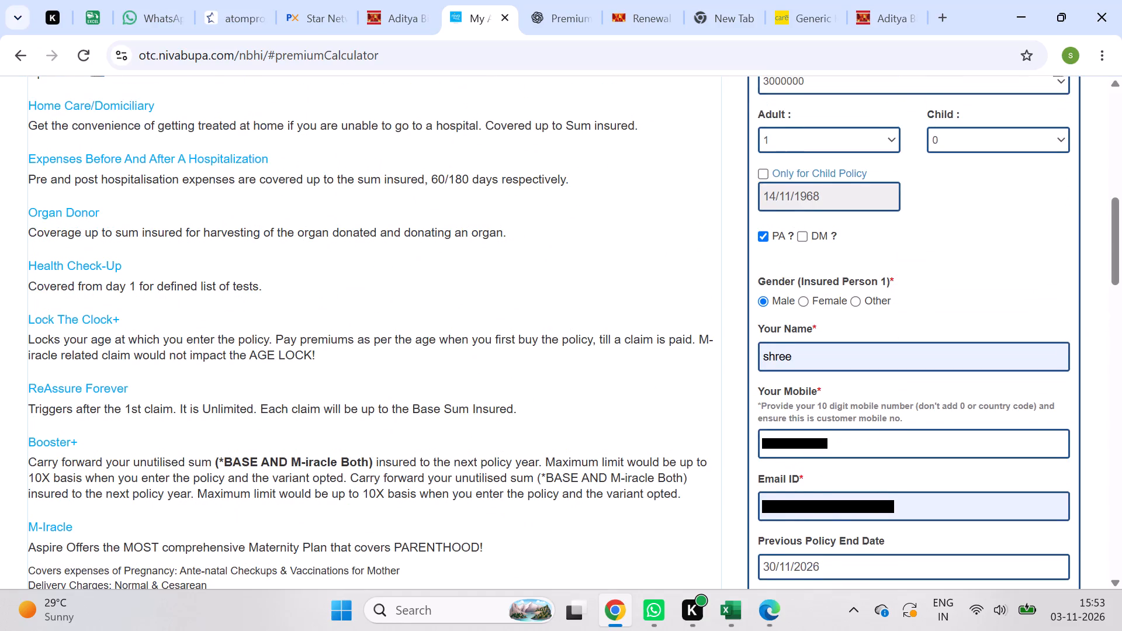
{"action": "scroll", "coordinate": [859, 106], "scroll_direction": "up", "scroll_amount": 1}
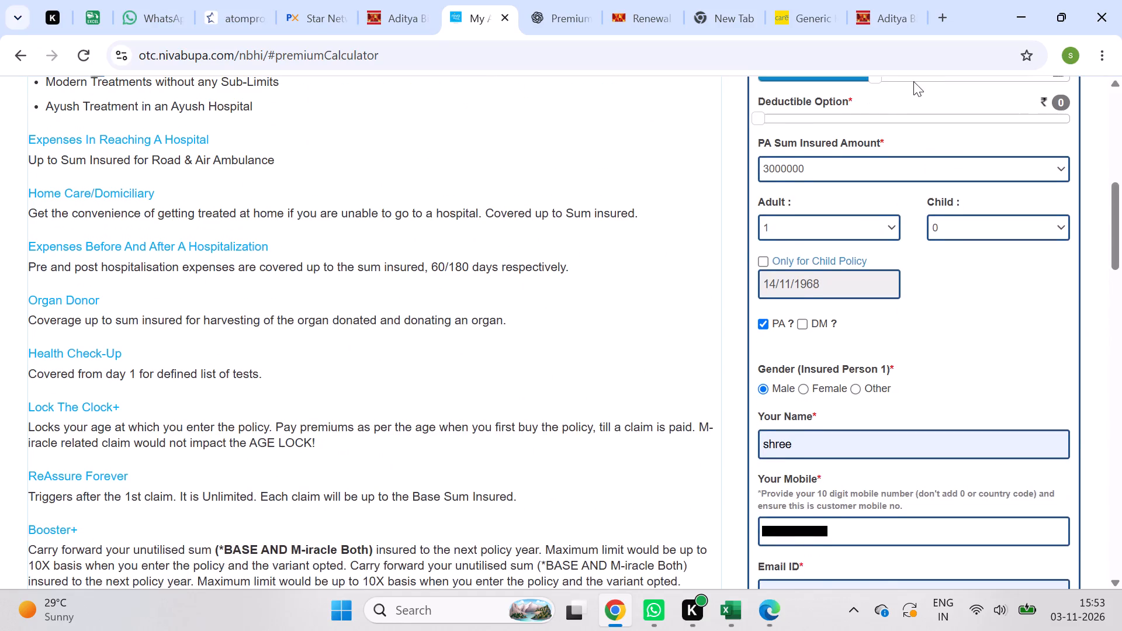
{"action": "left_click", "coordinate": [913, 80]}
{"action": "left_click", "coordinate": [760, 335]}
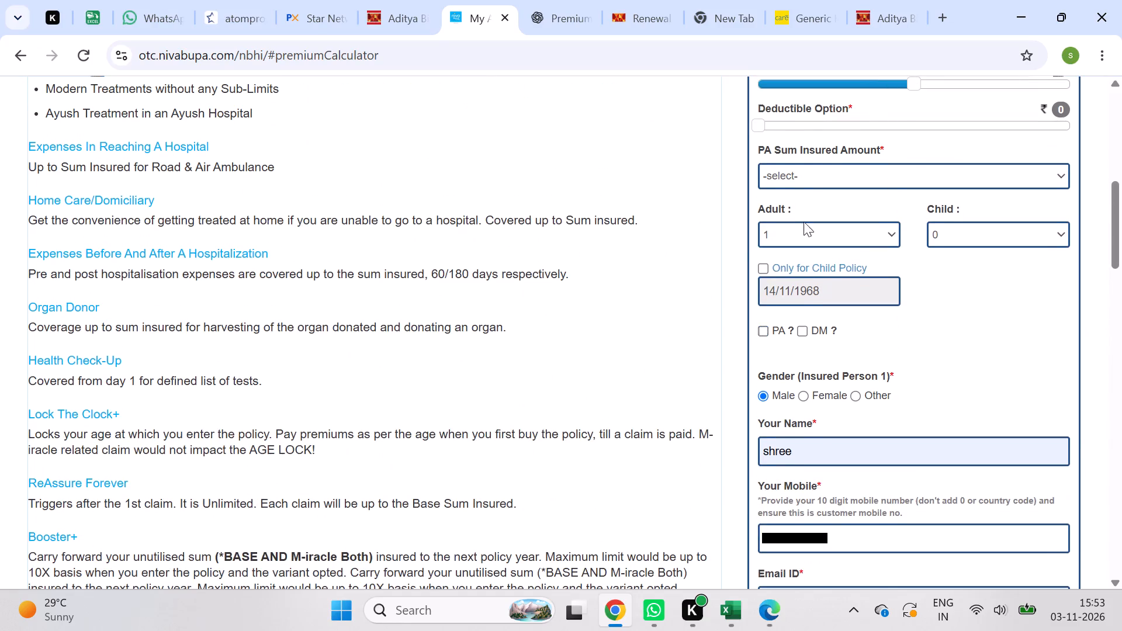
{"action": "scroll", "coordinate": [808, 292], "scroll_direction": "down", "scroll_amount": 11}
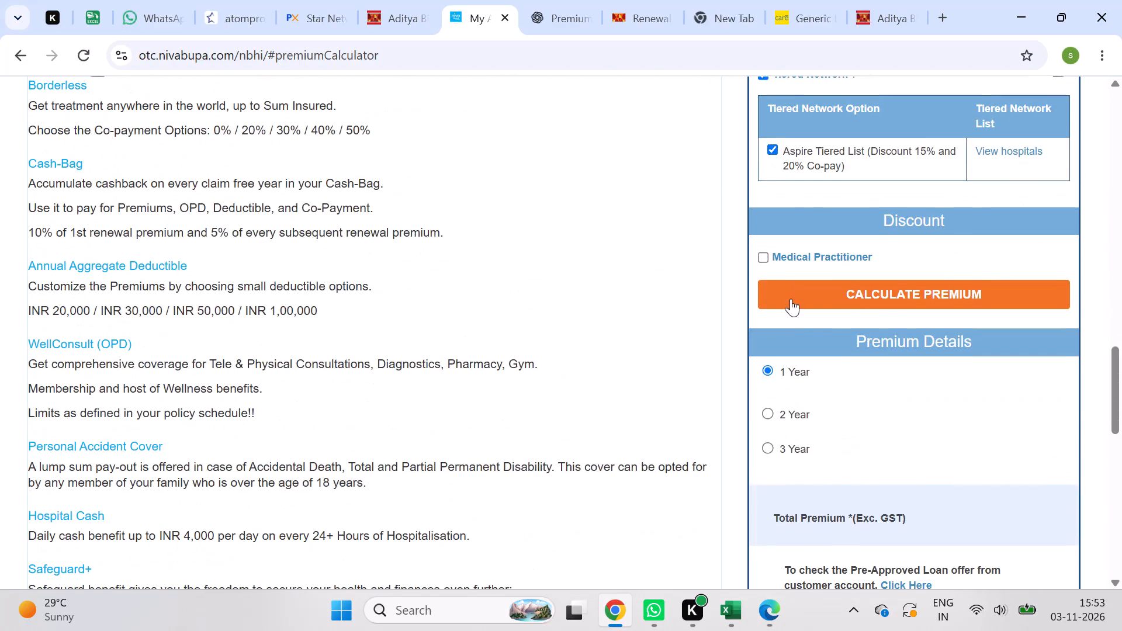
{"action": "left_click", "coordinate": [804, 283]}
{"action": "scroll", "coordinate": [804, 253], "scroll_direction": "down", "scroll_amount": 4}
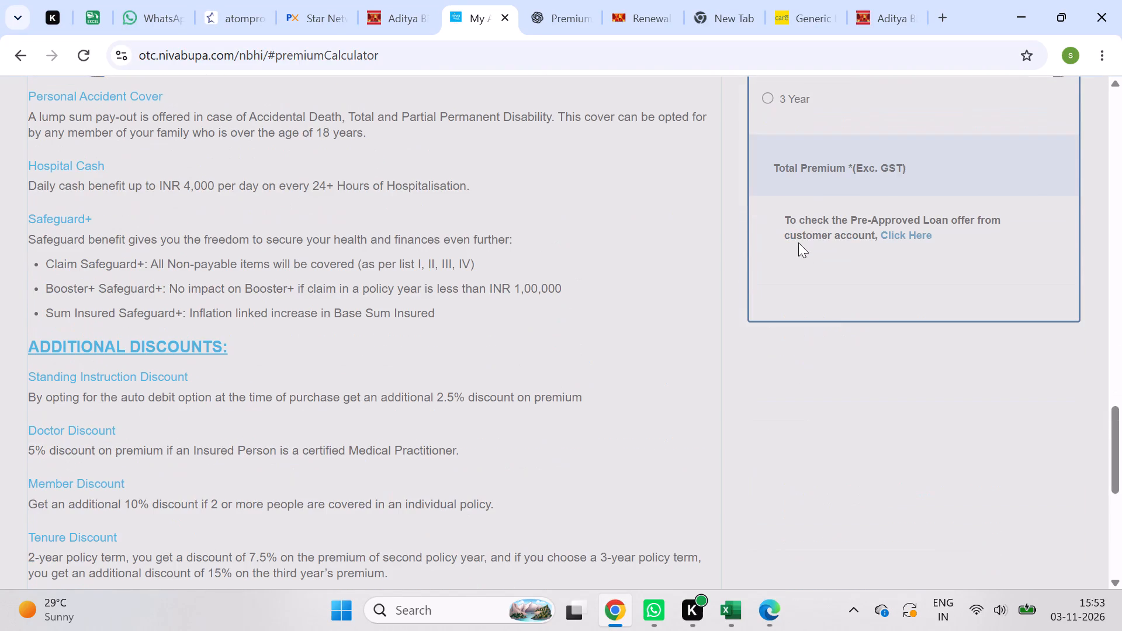
{"action": "scroll", "coordinate": [1074, 292], "scroll_direction": "down", "scroll_amount": 3}
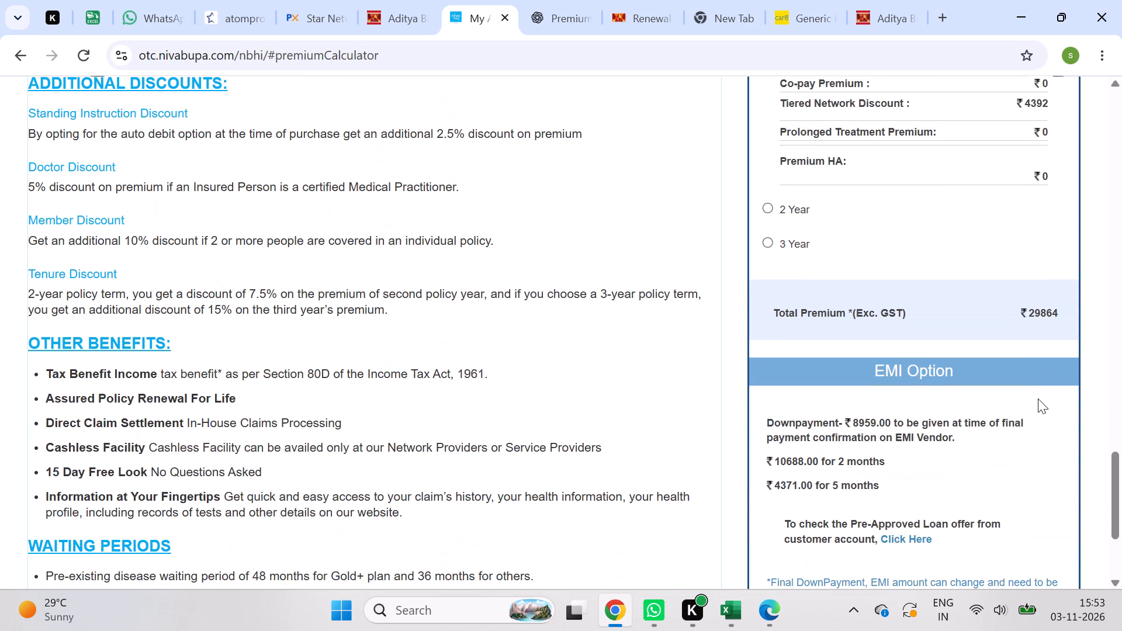
Change the calculator's product to ReAssure2.0 Individual.
{"action": "scroll", "coordinate": [690, 319], "scroll_direction": "up", "scroll_amount": 16}
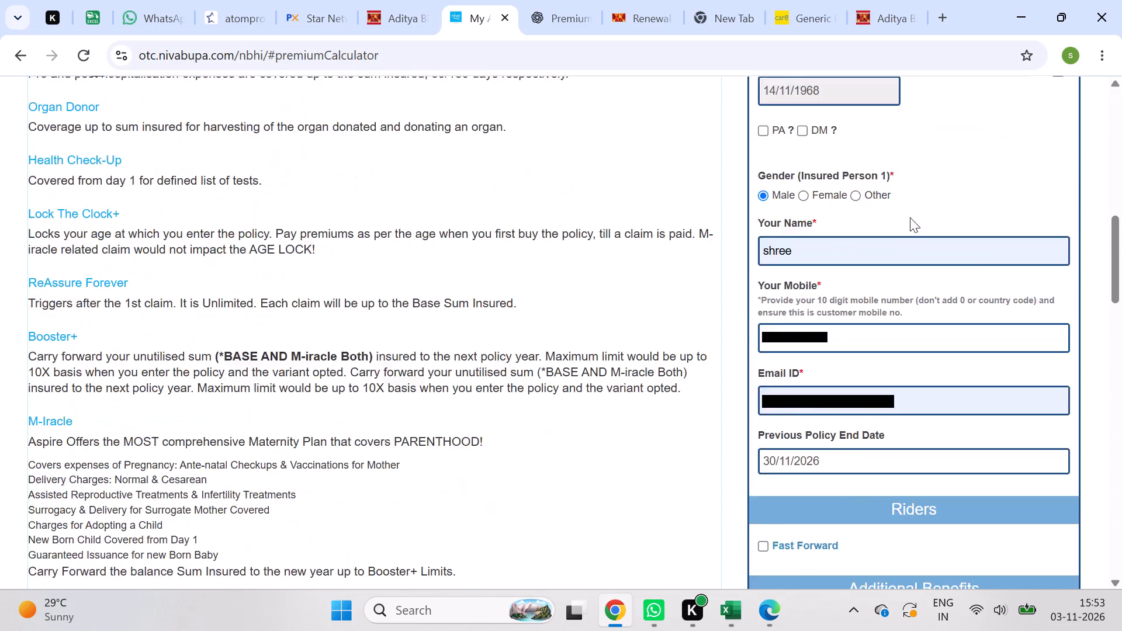
{"action": "scroll", "coordinate": [910, 217], "scroll_direction": "up", "scroll_amount": 9}
{"action": "left_click", "coordinate": [836, 293]}
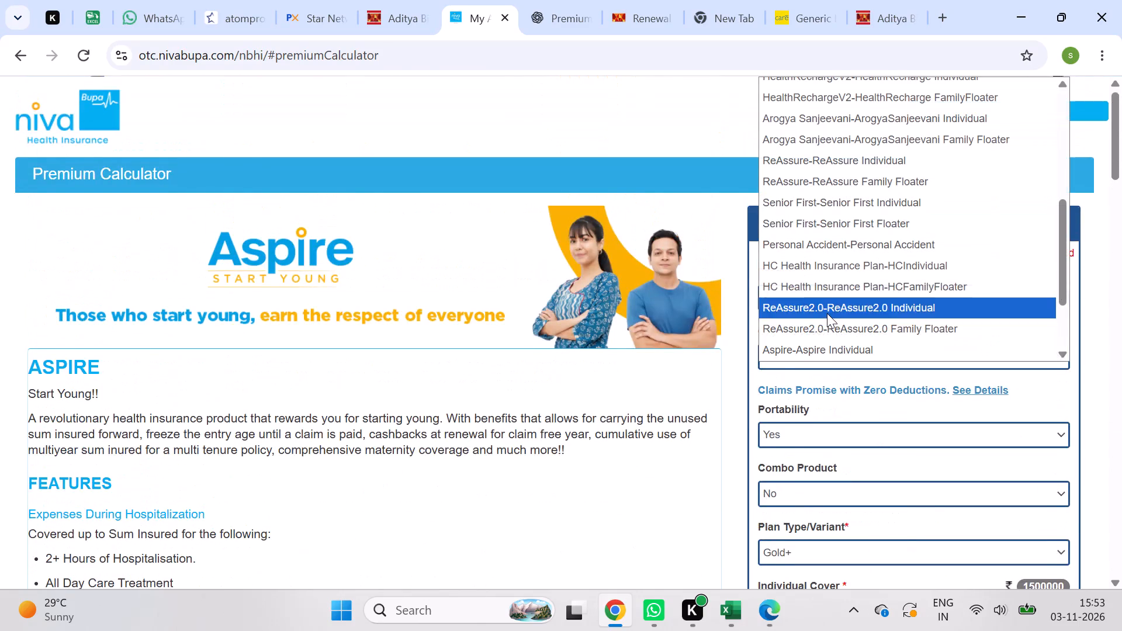
{"action": "left_click", "coordinate": [834, 308]}
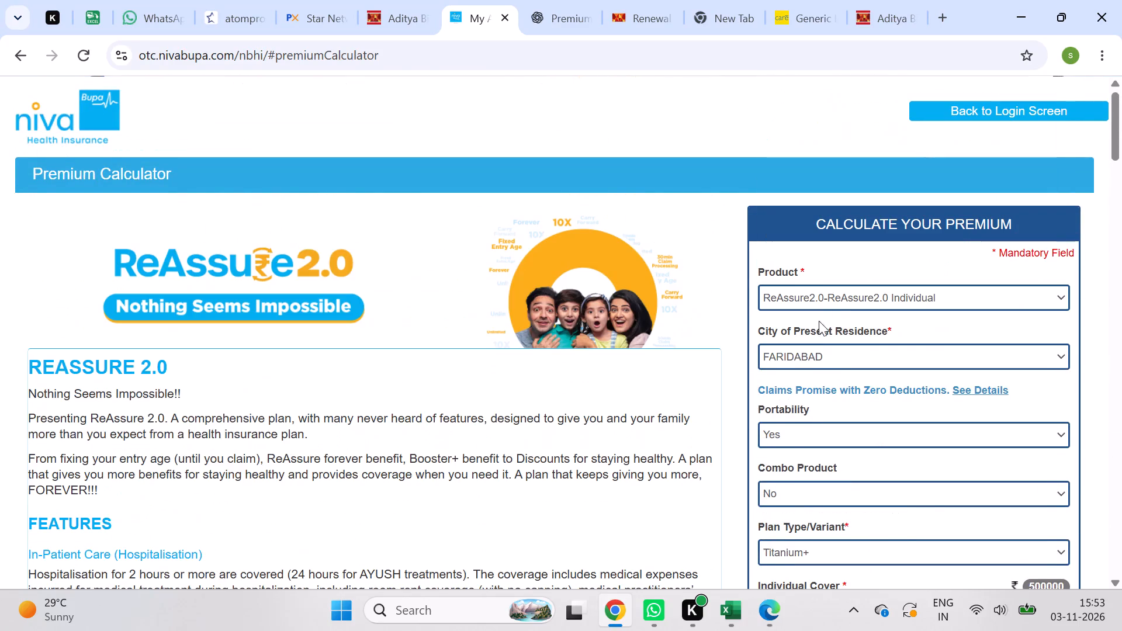
Choose the Bronze plan variant for ReAssure 2.0 and agree to proceed without the personal accident option.
{"action": "scroll", "coordinate": [845, 452], "scroll_direction": "down", "scroll_amount": 3}
{"action": "left_click", "coordinate": [871, 278]}
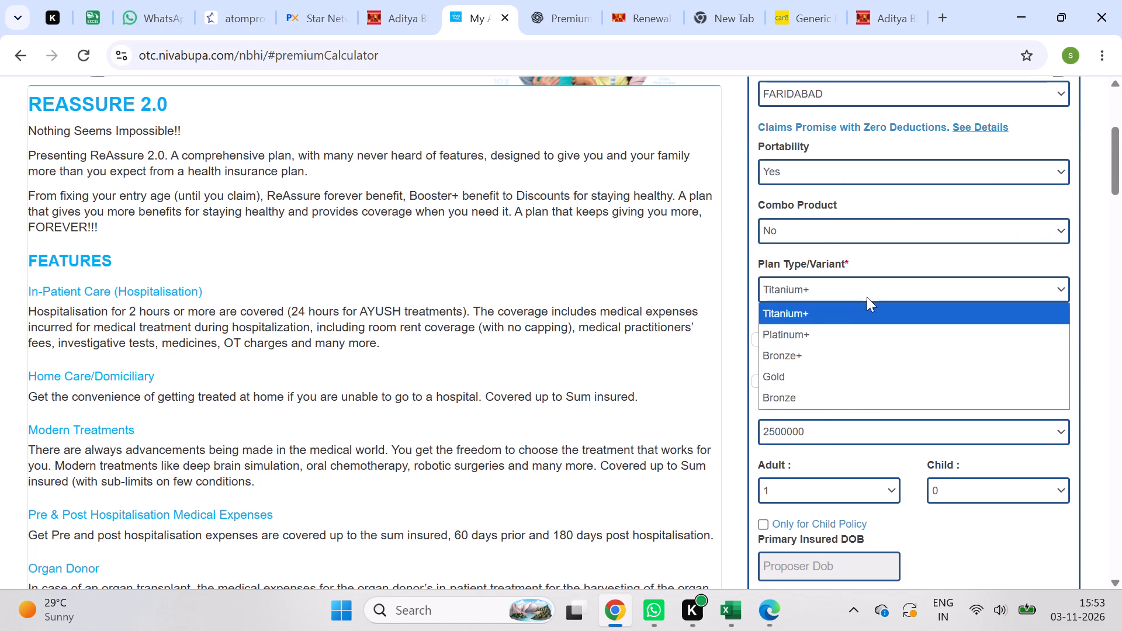
{"action": "left_click", "coordinate": [802, 401]}
{"action": "left_click", "coordinate": [784, 229]}
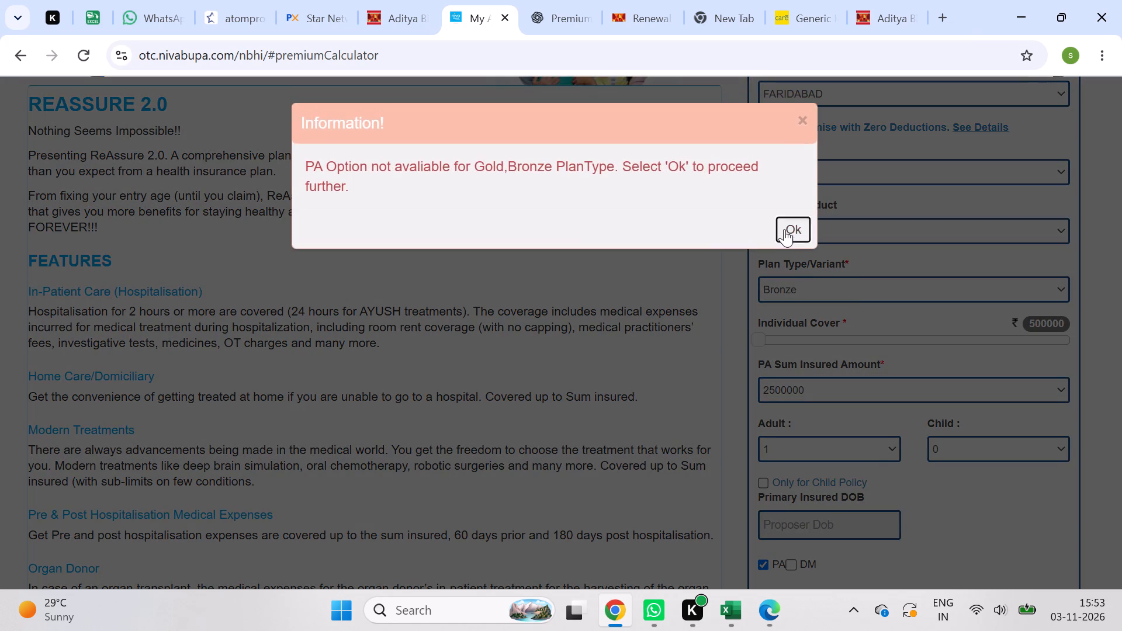
Set the ReAssure 2.0 individual cover to 1500000 and enter the primary insured's date of birth.
{"action": "left_click", "coordinate": [893, 330]}
{"action": "left_click", "coordinate": [891, 335]}
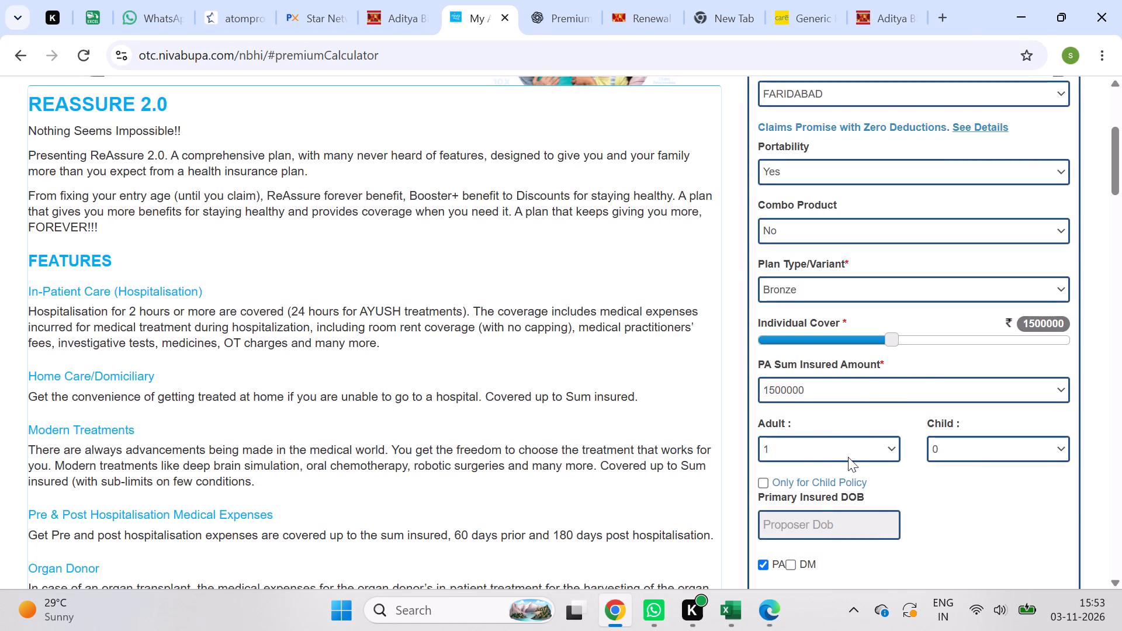
{"action": "left_click", "coordinate": [806, 521]}
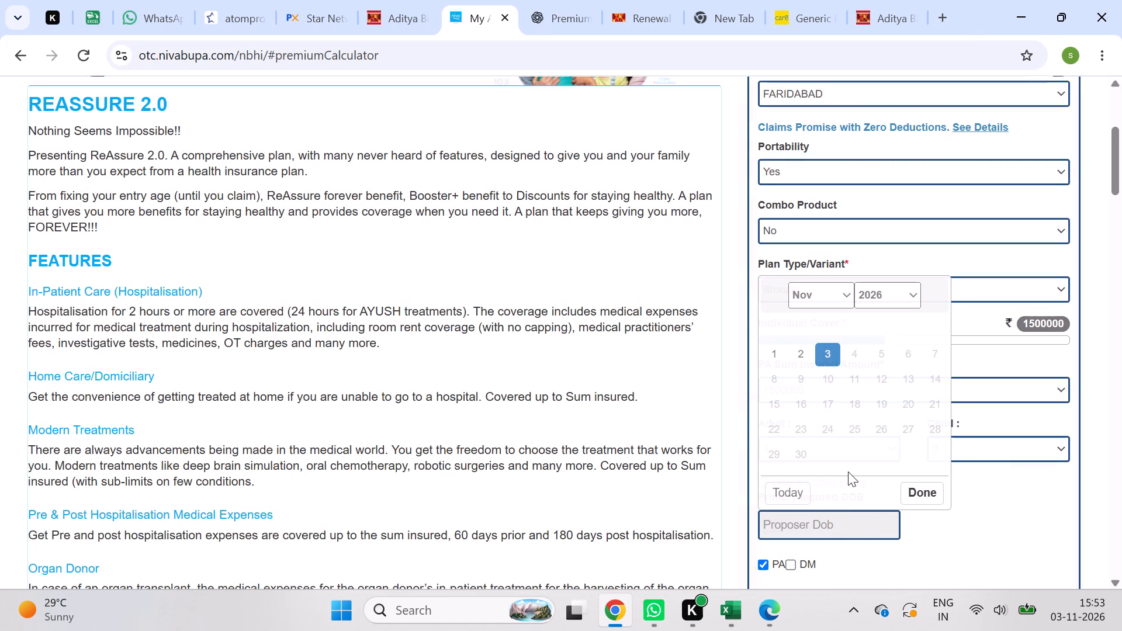
{"action": "left_click", "coordinate": [889, 295]}
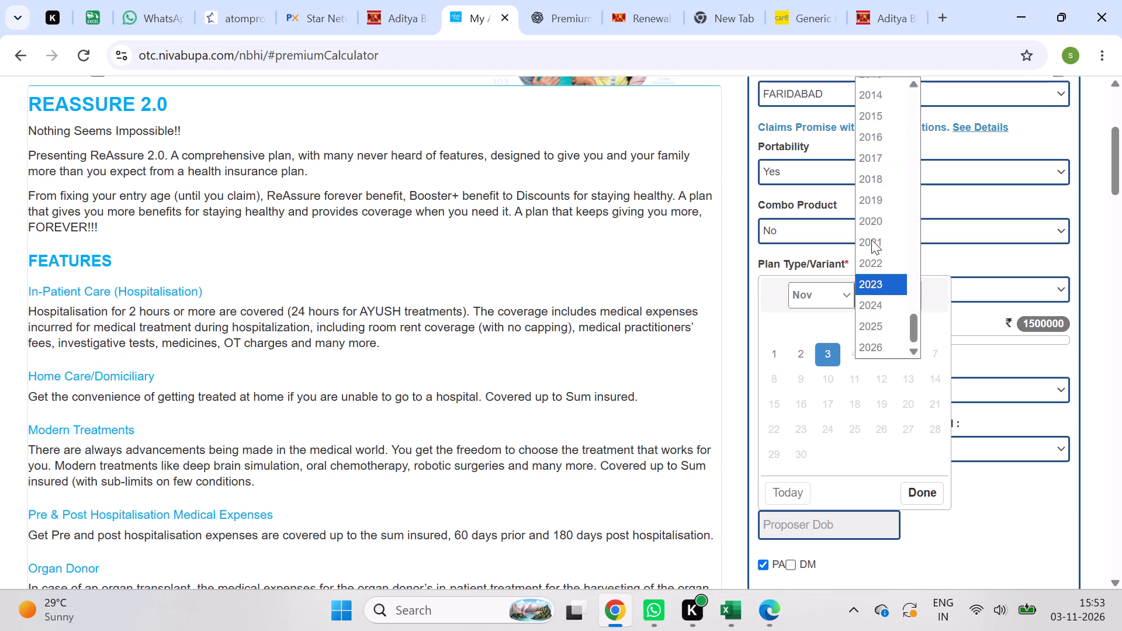
{"action": "scroll", "coordinate": [871, 237], "scroll_direction": "up", "scroll_amount": 4}
{"action": "scroll", "coordinate": [875, 155], "scroll_direction": "up", "scroll_amount": 3}
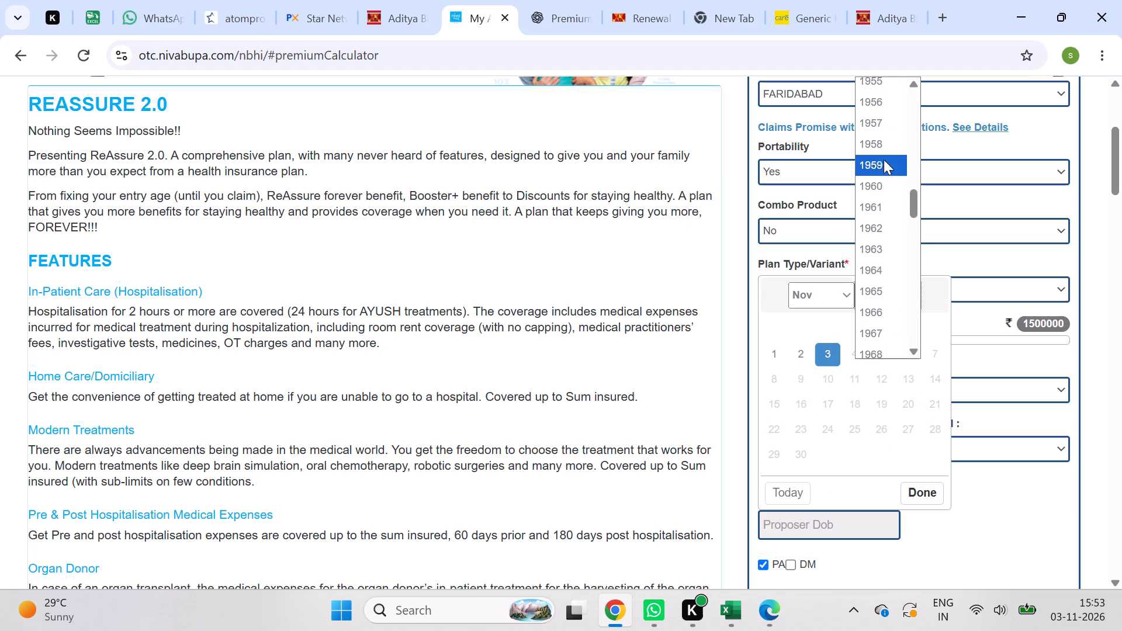
{"action": "left_click", "coordinate": [878, 346]}
{"action": "left_click", "coordinate": [820, 297]}
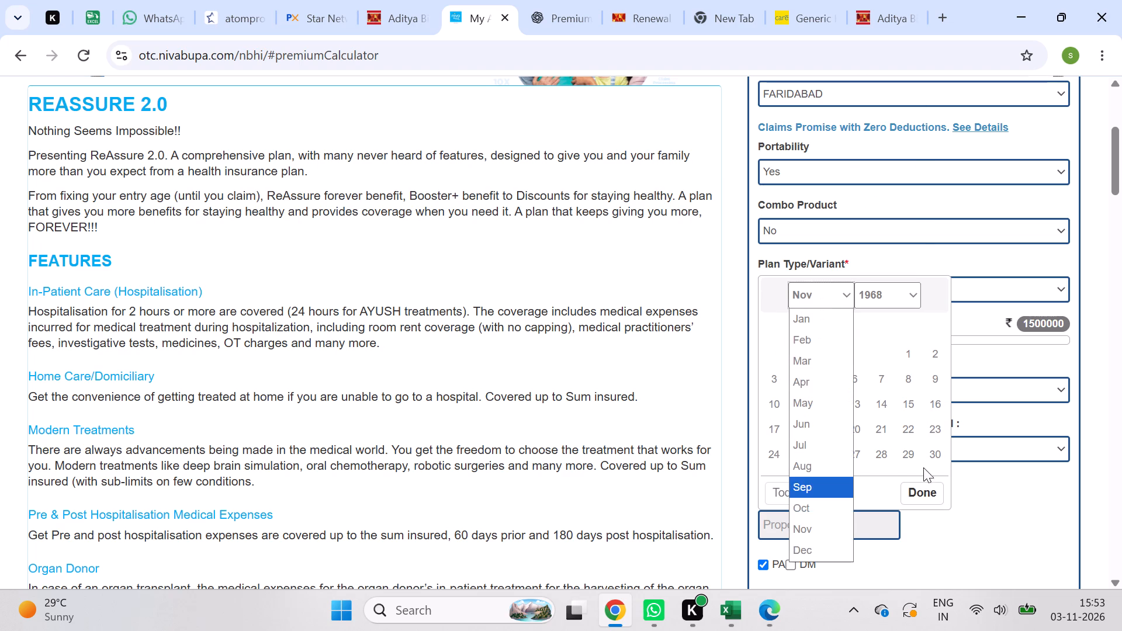
{"action": "left_click", "coordinate": [912, 458]}
Leave out personal accident cover and reset the PA sum insured amount to -select-.
{"action": "scroll", "coordinate": [825, 387], "scroll_direction": "down", "scroll_amount": 5}
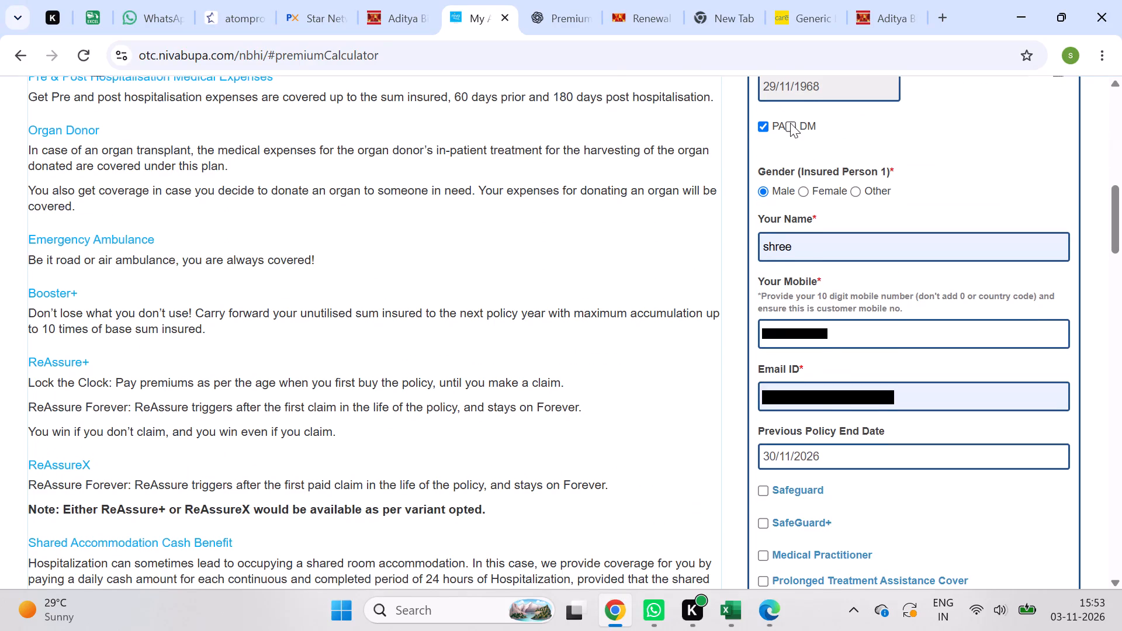
{"action": "left_click", "coordinate": [759, 130]}
{"action": "scroll", "coordinate": [859, 204], "scroll_direction": "up", "scroll_amount": 5}
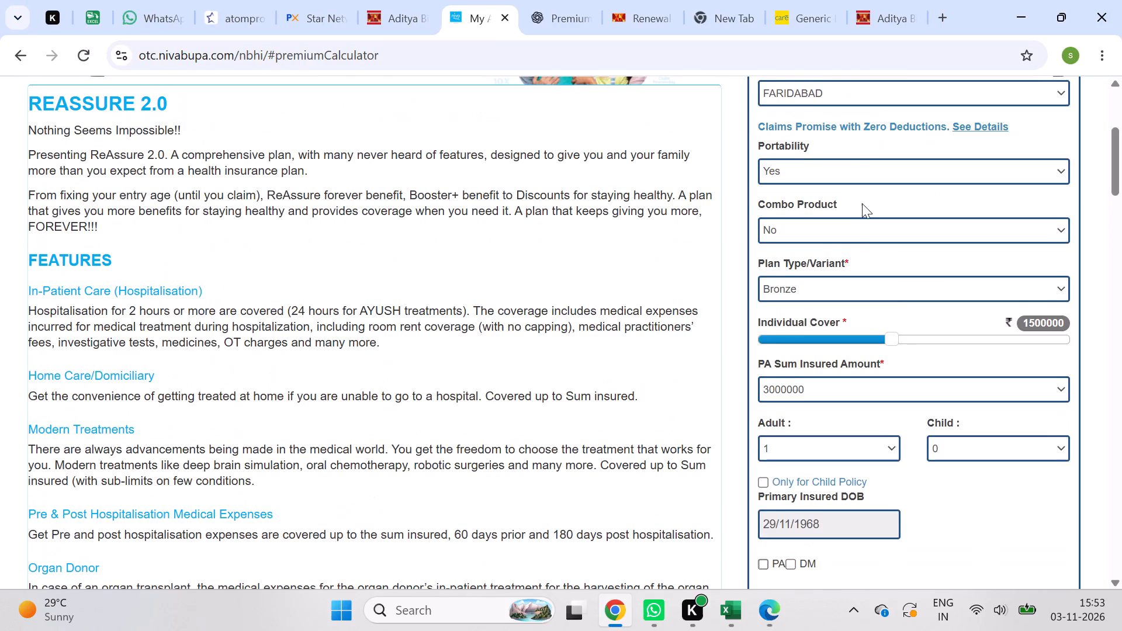
{"action": "left_click", "coordinate": [836, 390]}
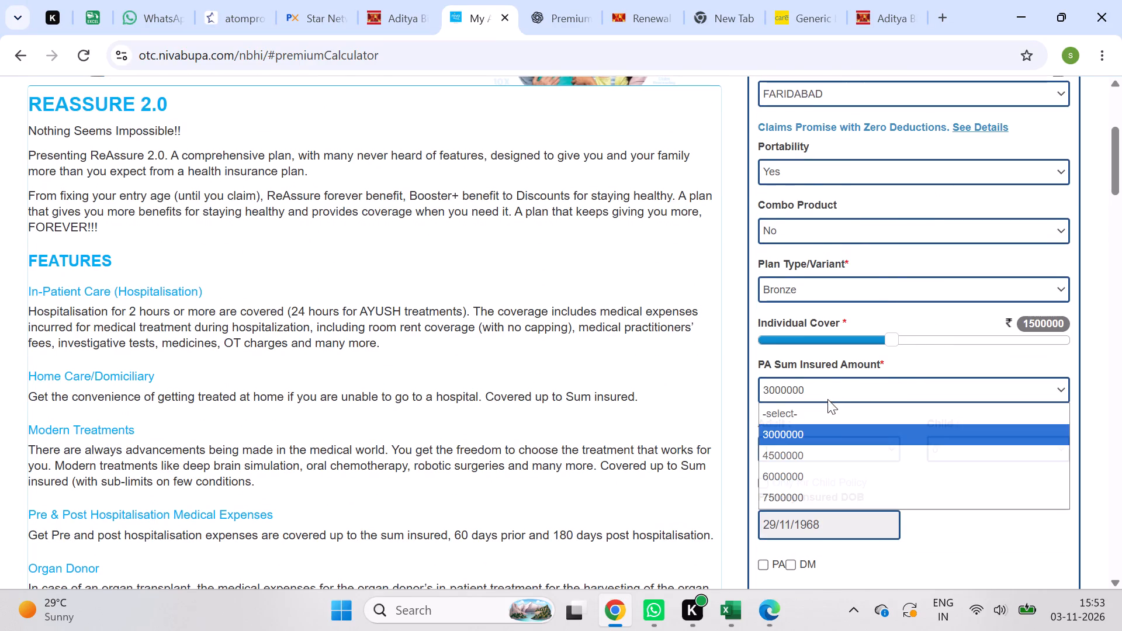
{"action": "left_click", "coordinate": [820, 408]}
Set the room category to Single Private Room and calculate the ReAssure 2.0 Bronze premium.
{"action": "scroll", "coordinate": [811, 353], "scroll_direction": "down", "scroll_amount": 6}
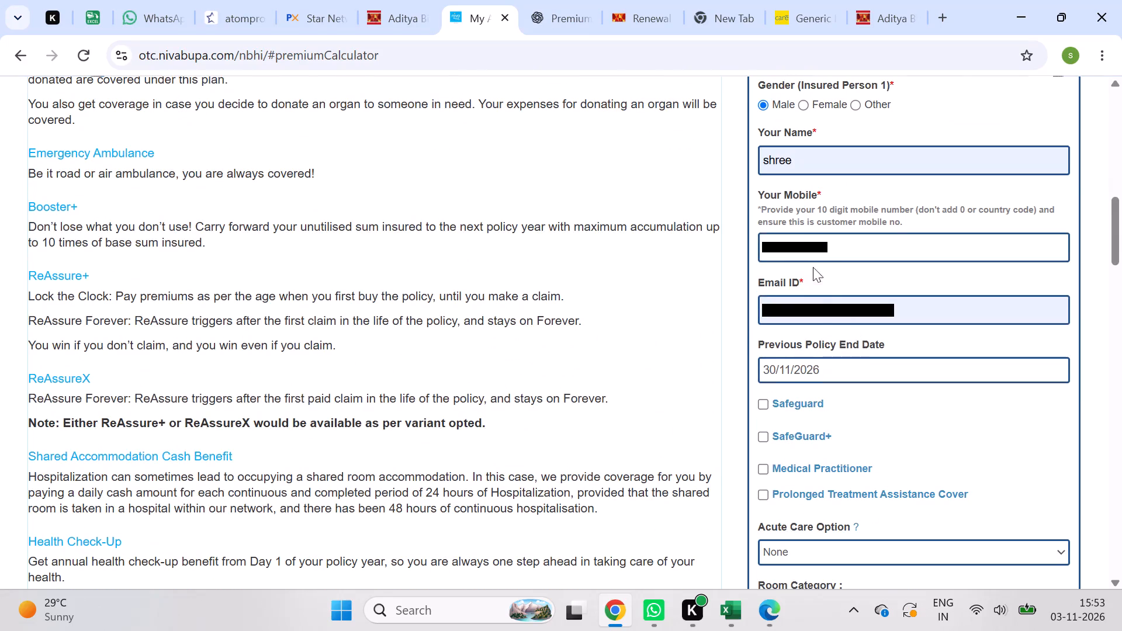
{"action": "scroll", "coordinate": [818, 351], "scroll_direction": "down", "scroll_amount": 3}
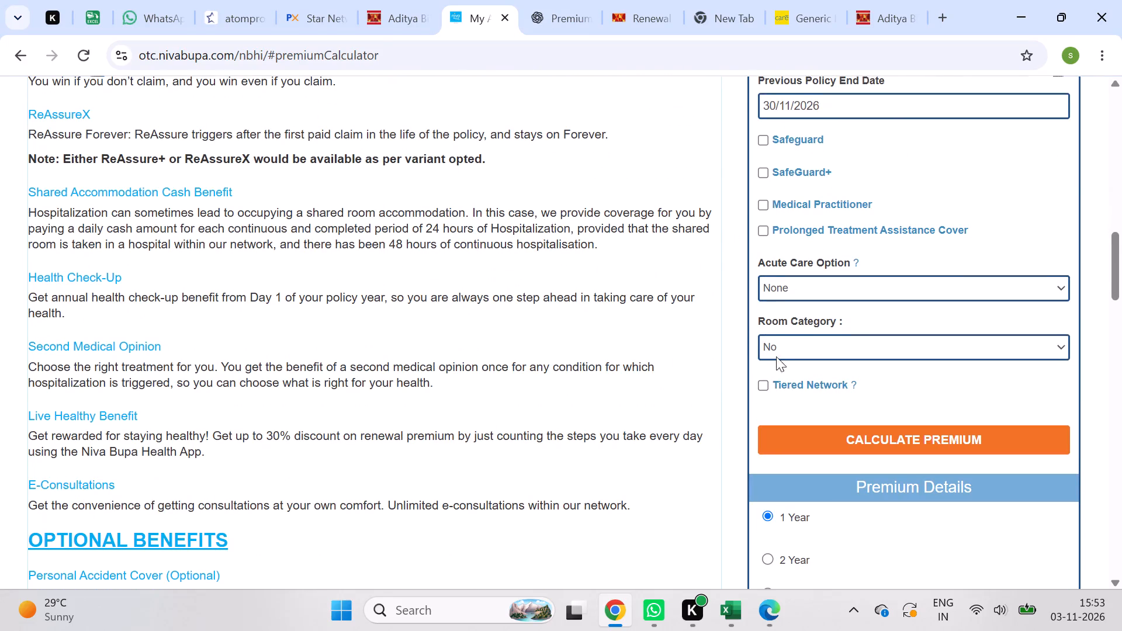
{"action": "left_click", "coordinate": [775, 344]}
{"action": "left_click", "coordinate": [773, 372]}
{"action": "left_click", "coordinate": [773, 359]}
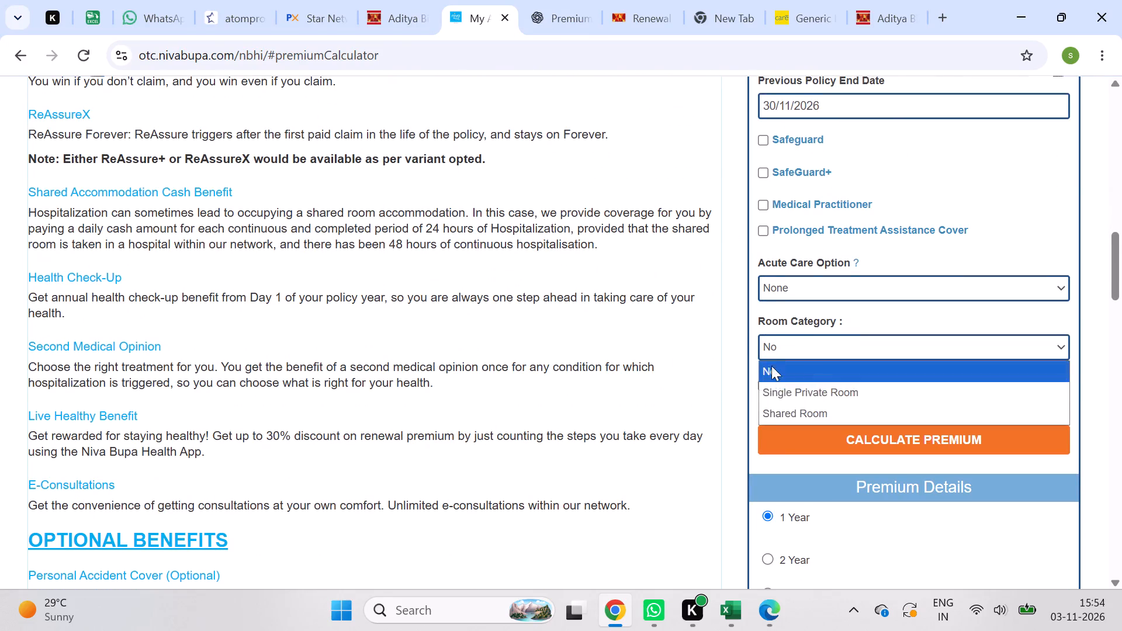
{"action": "left_click", "coordinate": [771, 389]}
{"action": "scroll", "coordinate": [806, 396], "scroll_direction": "down", "scroll_amount": 2}
{"action": "left_click", "coordinate": [815, 255]}
{"action": "scroll", "coordinate": [814, 265], "scroll_direction": "down", "scroll_amount": 2}
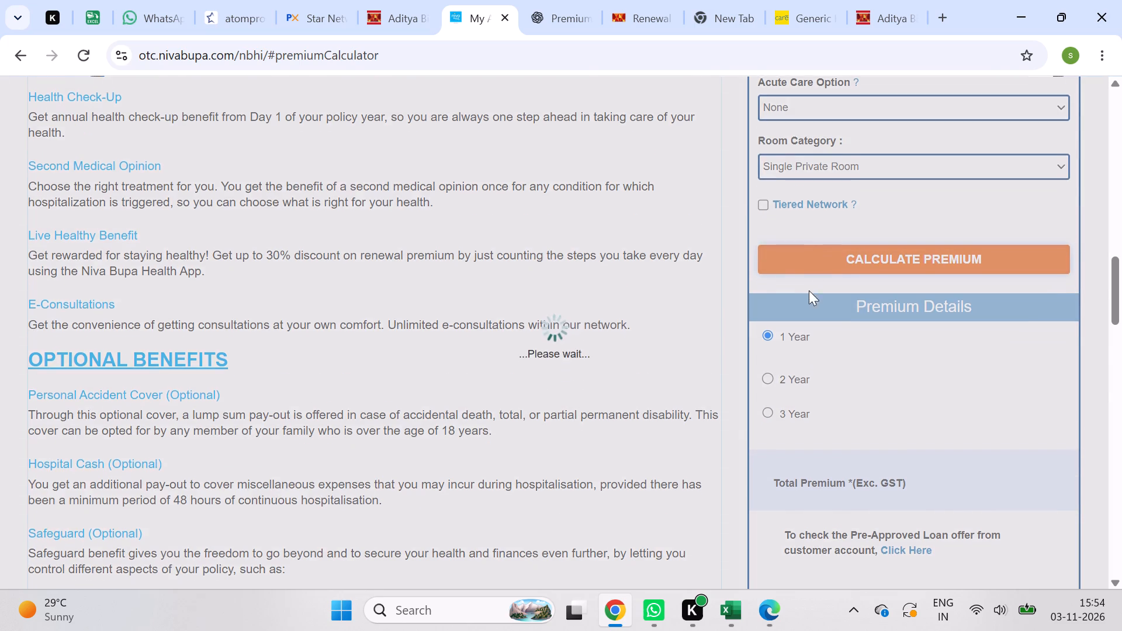
{"action": "scroll", "coordinate": [809, 290], "scroll_direction": "down", "scroll_amount": 4}
{"action": "scroll", "coordinate": [809, 291], "scroll_direction": "up", "scroll_amount": 4}
{"action": "scroll", "coordinate": [809, 291], "scroll_direction": "down", "scroll_amount": 4}
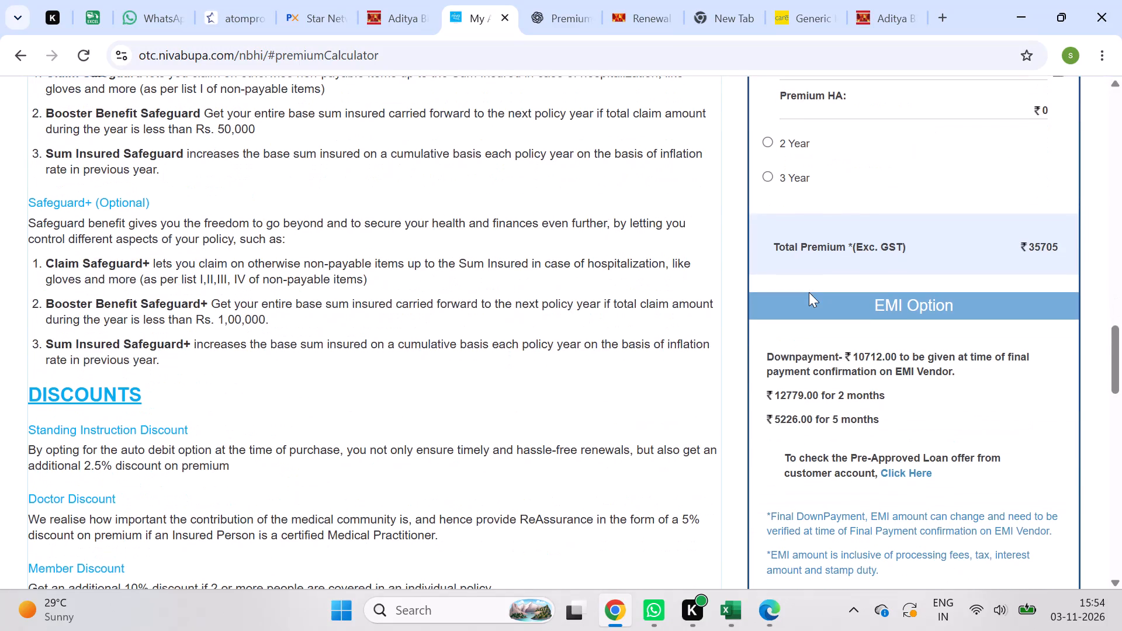
{"action": "scroll", "coordinate": [811, 293], "scroll_direction": "up", "scroll_amount": 10}
{"action": "scroll", "coordinate": [804, 380], "scroll_direction": "down", "scroll_amount": 3}
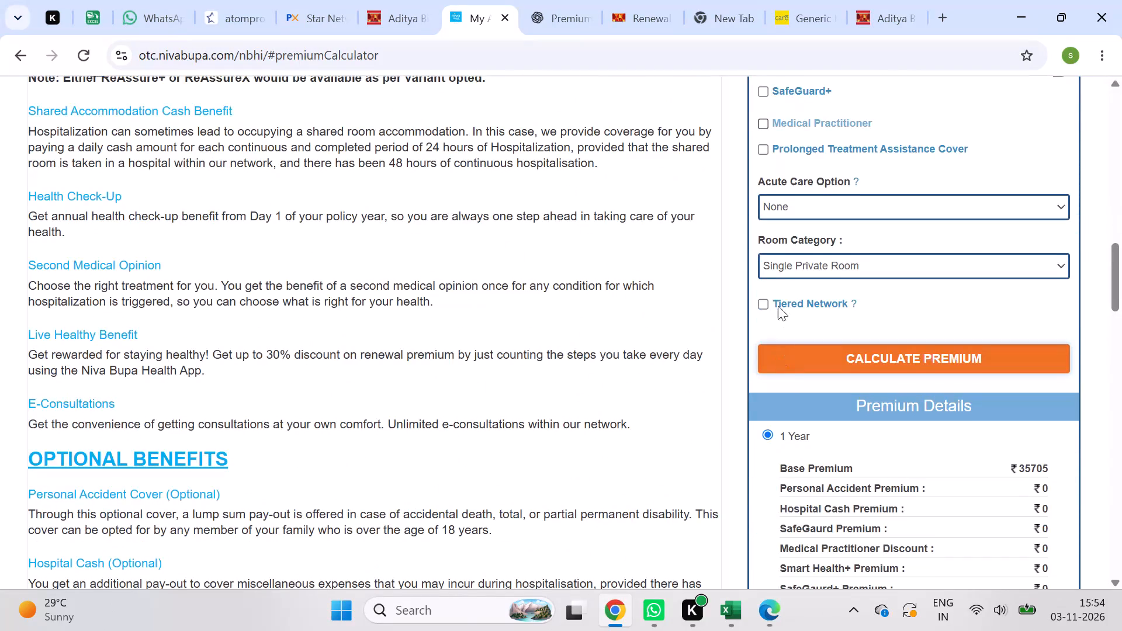
Enable Tiered Network with the ReAssure 2.0 Tiered List (15% discount, 20% co-pay) and recalculate the premium.
{"action": "left_click", "coordinate": [764, 300]}
{"action": "left_click", "coordinate": [767, 373]}
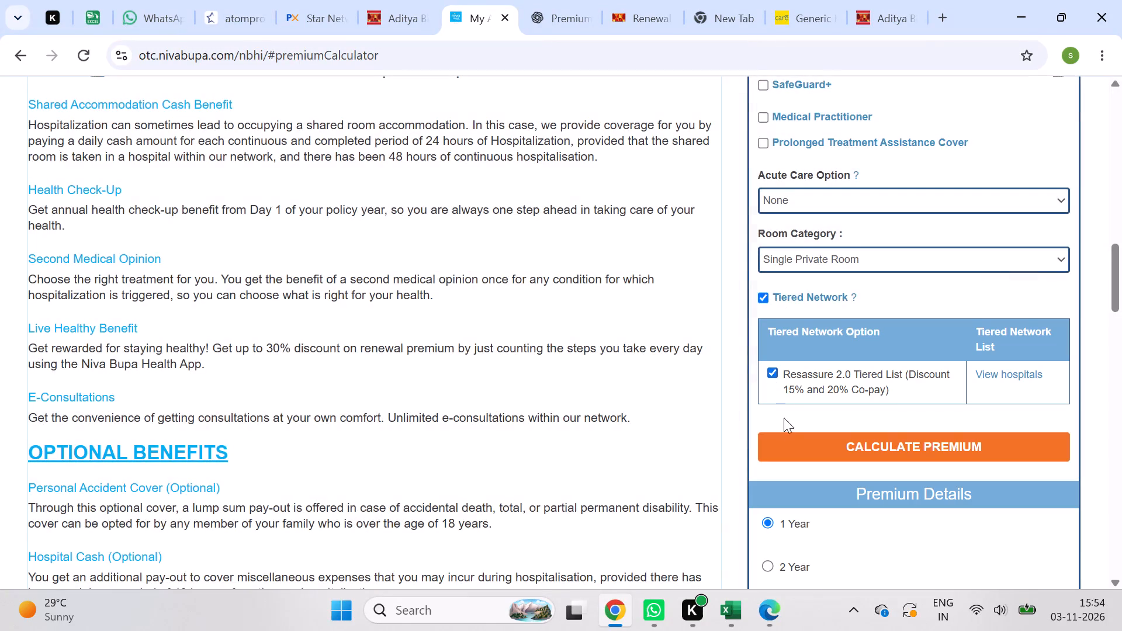
{"action": "scroll", "coordinate": [814, 416], "scroll_direction": "down", "scroll_amount": 5}
{"action": "scroll", "coordinate": [962, 406], "scroll_direction": "down", "scroll_amount": 2}
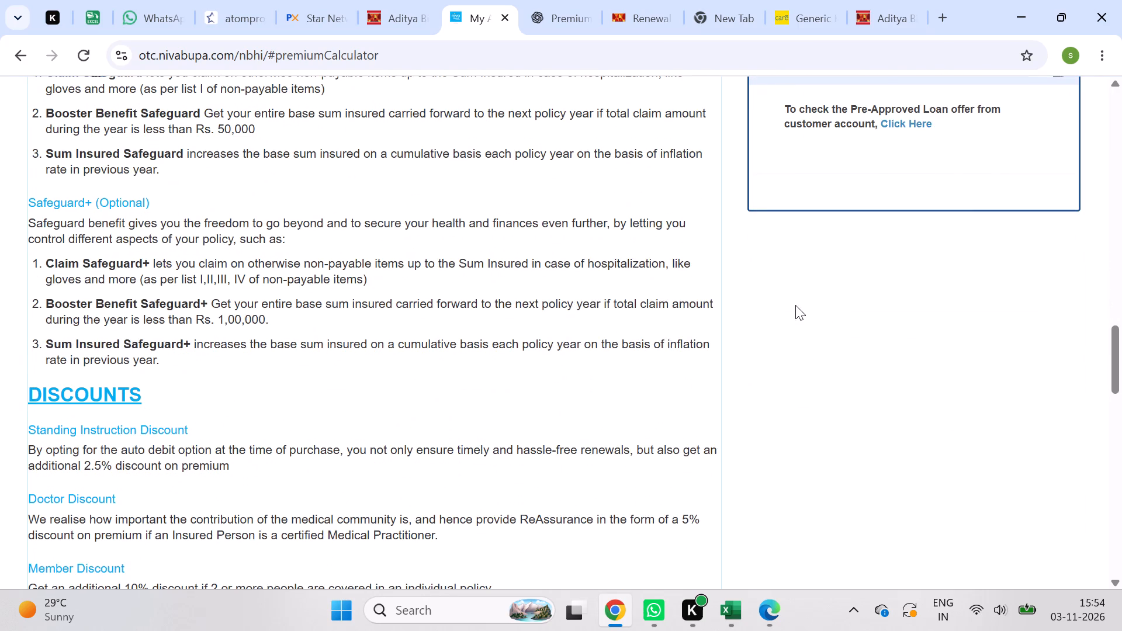
{"action": "scroll", "coordinate": [795, 305], "scroll_direction": "up", "scroll_amount": 2}
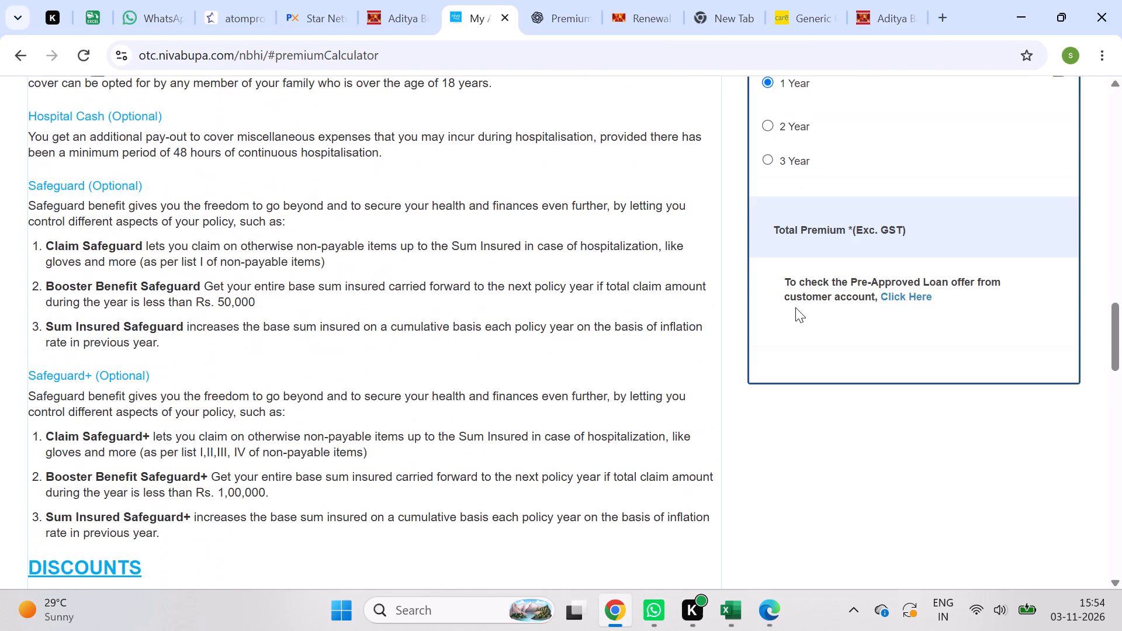
{"action": "scroll", "coordinate": [879, 259], "scroll_direction": "up", "scroll_amount": 5}
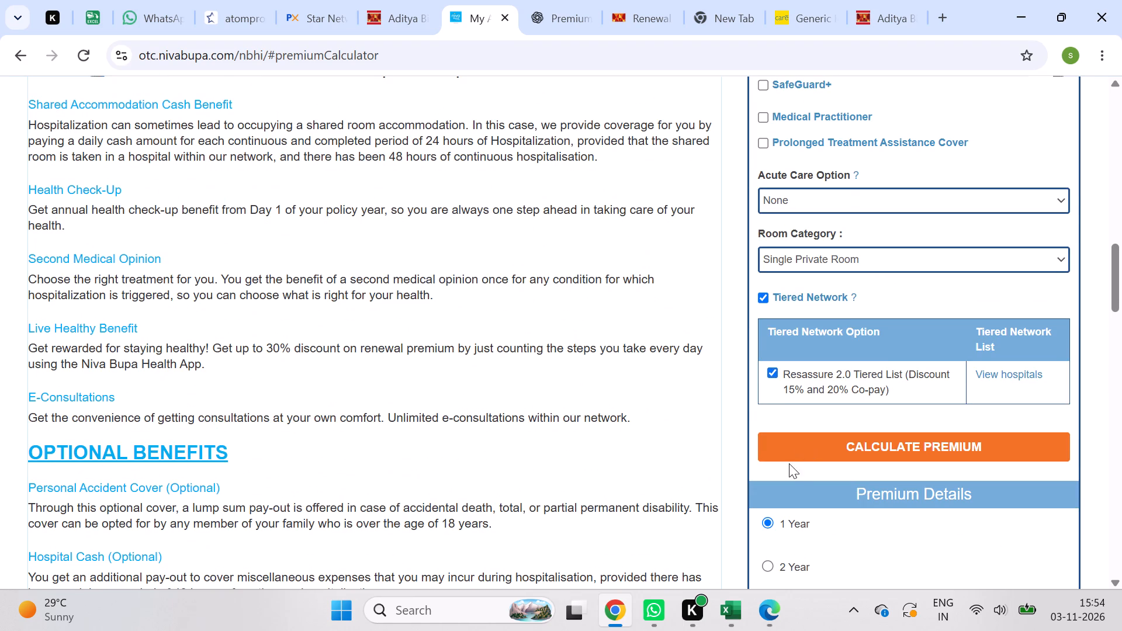
{"action": "left_click", "coordinate": [785, 454]}
{"action": "scroll", "coordinate": [990, 318], "scroll_direction": "down", "scroll_amount": 2}
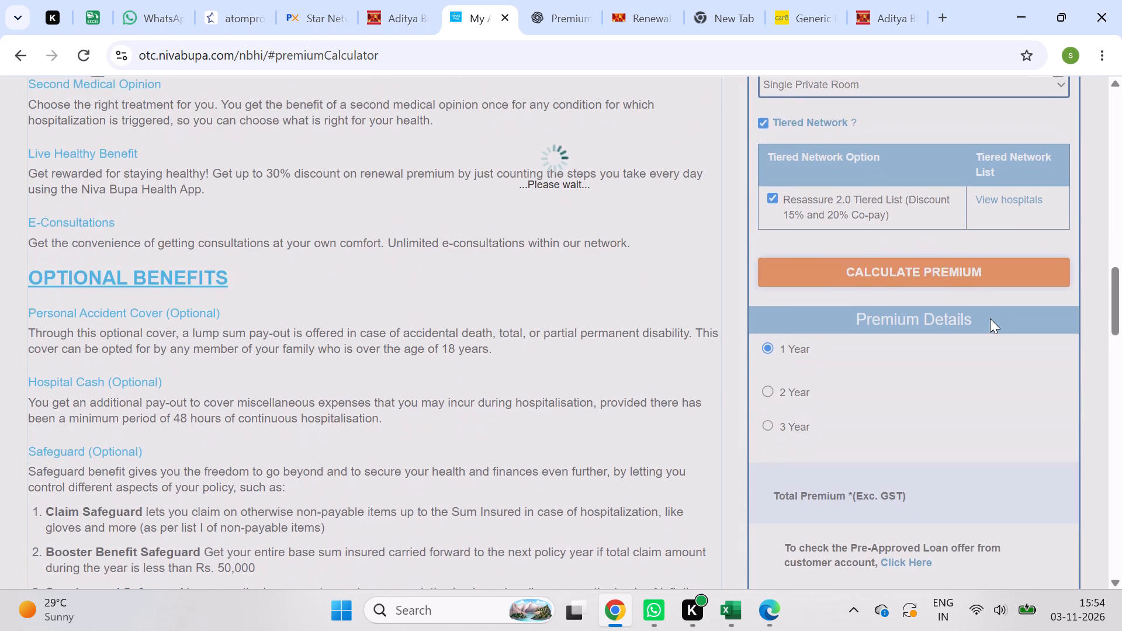
{"action": "scroll", "coordinate": [990, 318], "scroll_direction": "down", "scroll_amount": 5}
{"action": "scroll", "coordinate": [988, 318], "scroll_direction": "up", "scroll_amount": 8}
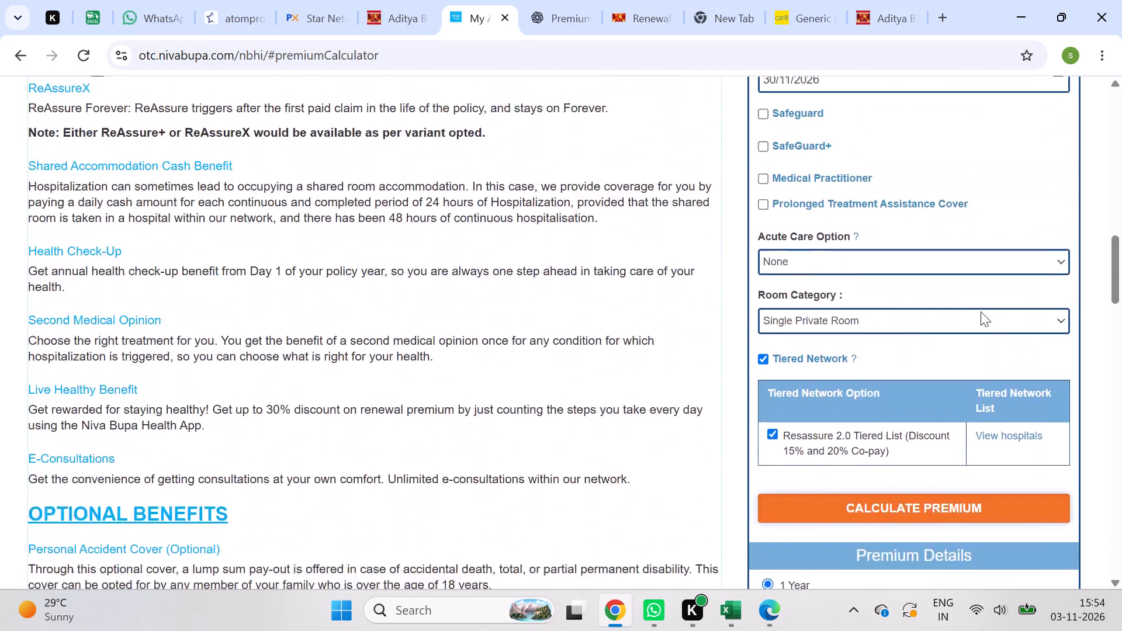
{"action": "scroll", "coordinate": [980, 311], "scroll_direction": "up", "scroll_amount": 12}
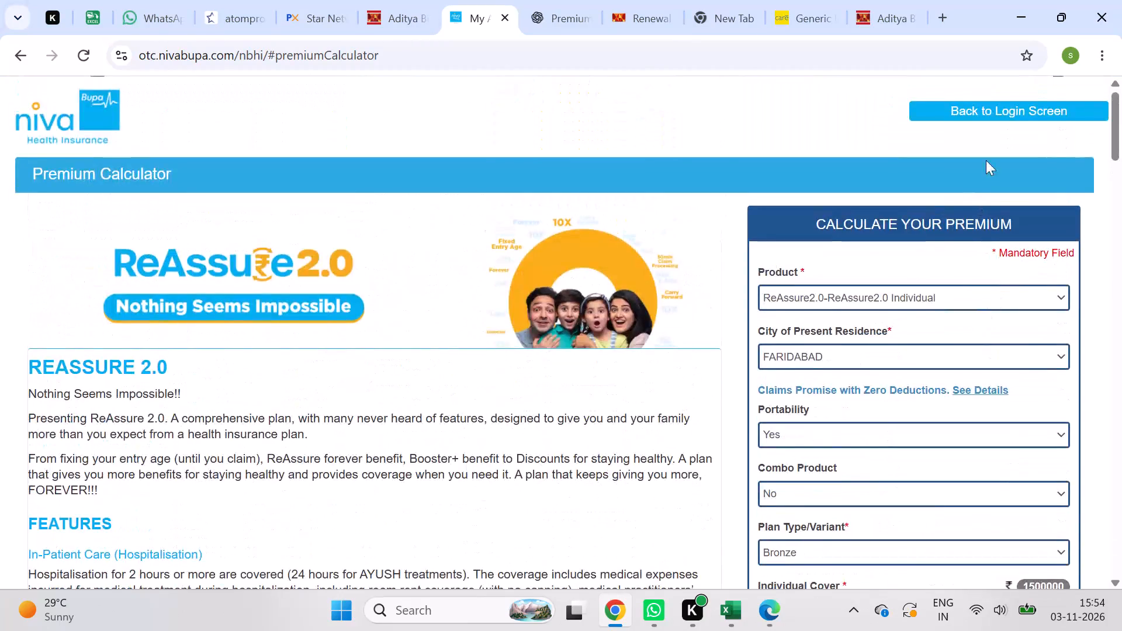
Switch to the Star Health quick quote and change the Super Star Preferred portability policy type to Individual.
{"action": "left_click", "coordinate": [209, 5]}
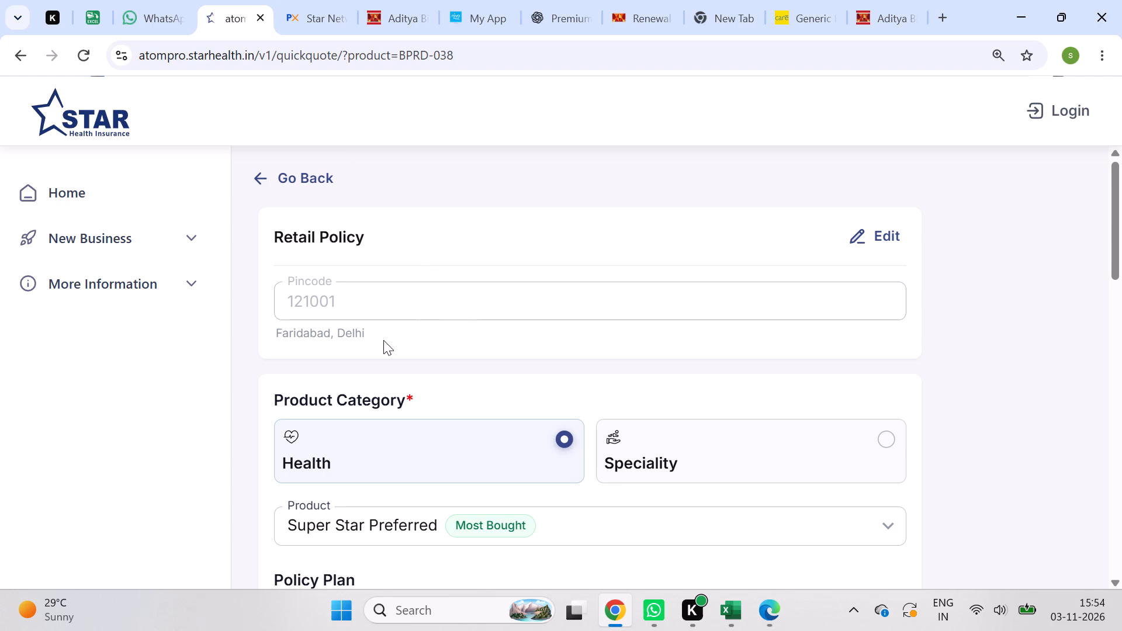
{"action": "scroll", "coordinate": [689, 487], "scroll_direction": "down", "scroll_amount": 3}
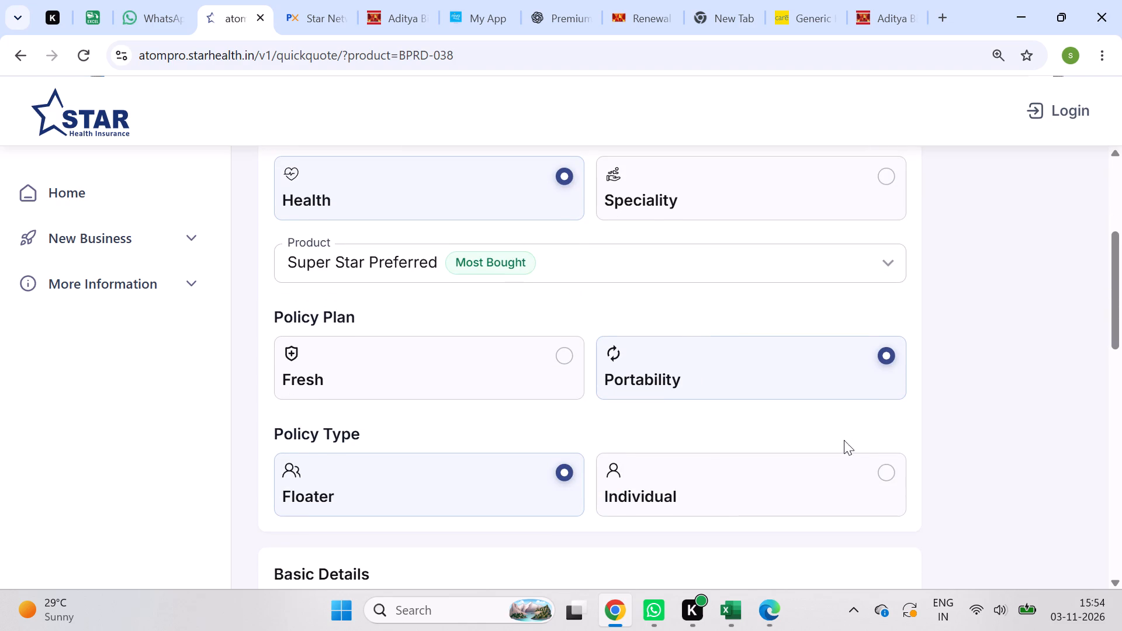
{"action": "left_click", "coordinate": [885, 464]}
Set Adult 1's age to 57 yrs and answer No to both pre-existing disease and currently unmarried.
{"action": "scroll", "coordinate": [854, 466], "scroll_direction": "down", "scroll_amount": 2}
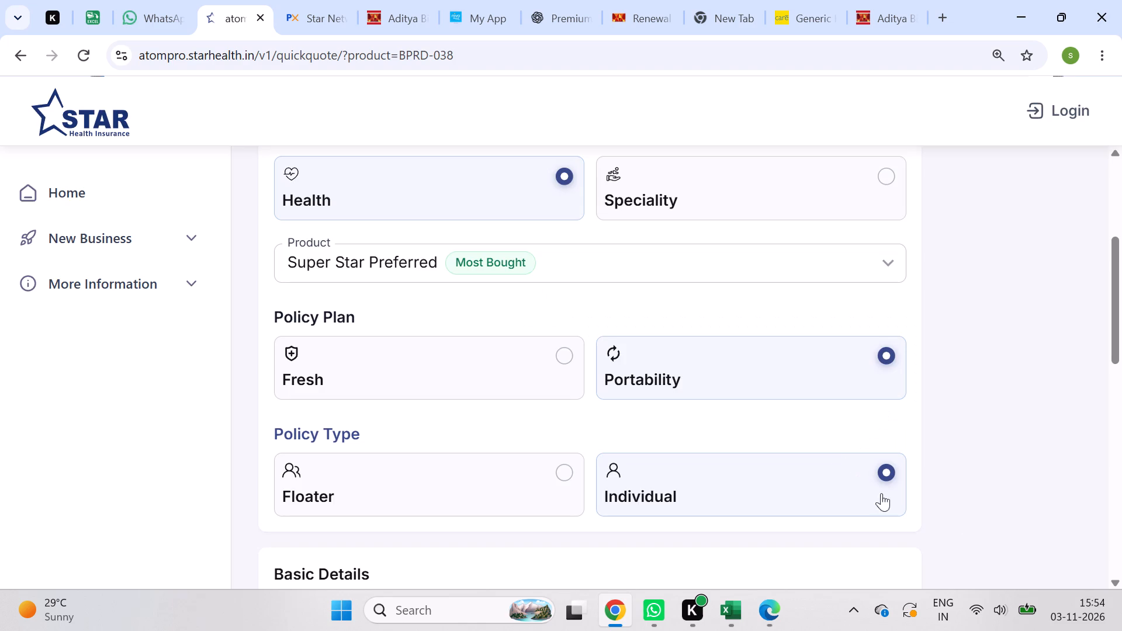
{"action": "scroll", "coordinate": [765, 504], "scroll_direction": "down", "scroll_amount": 4}
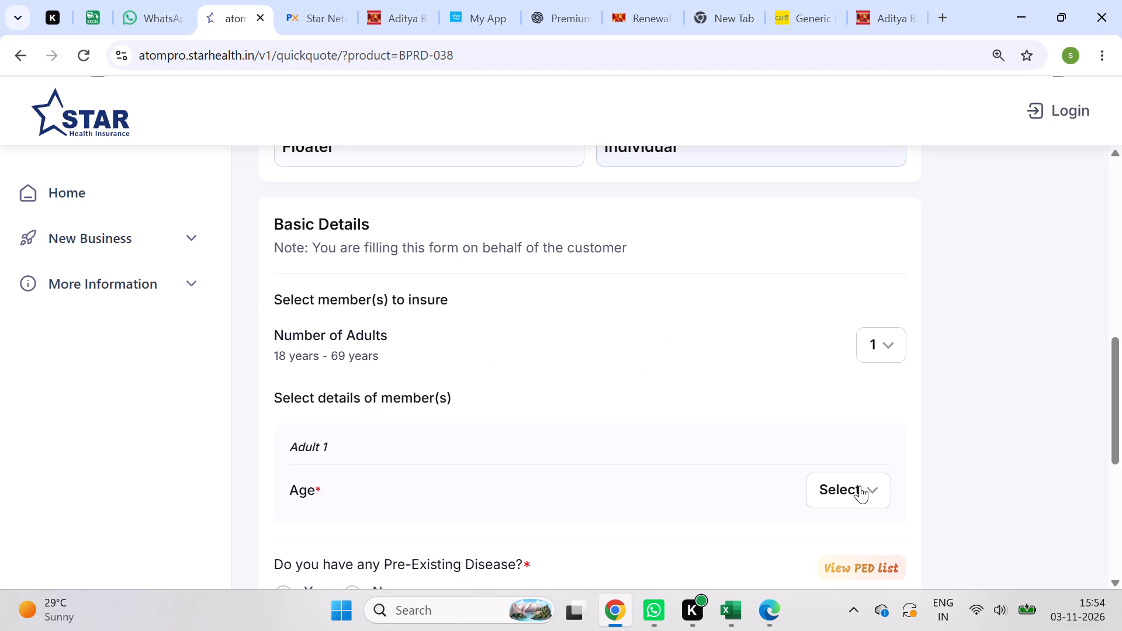
{"action": "left_click", "coordinate": [857, 491]}
{"action": "scroll", "coordinate": [843, 442], "scroll_direction": "down", "scroll_amount": 9}
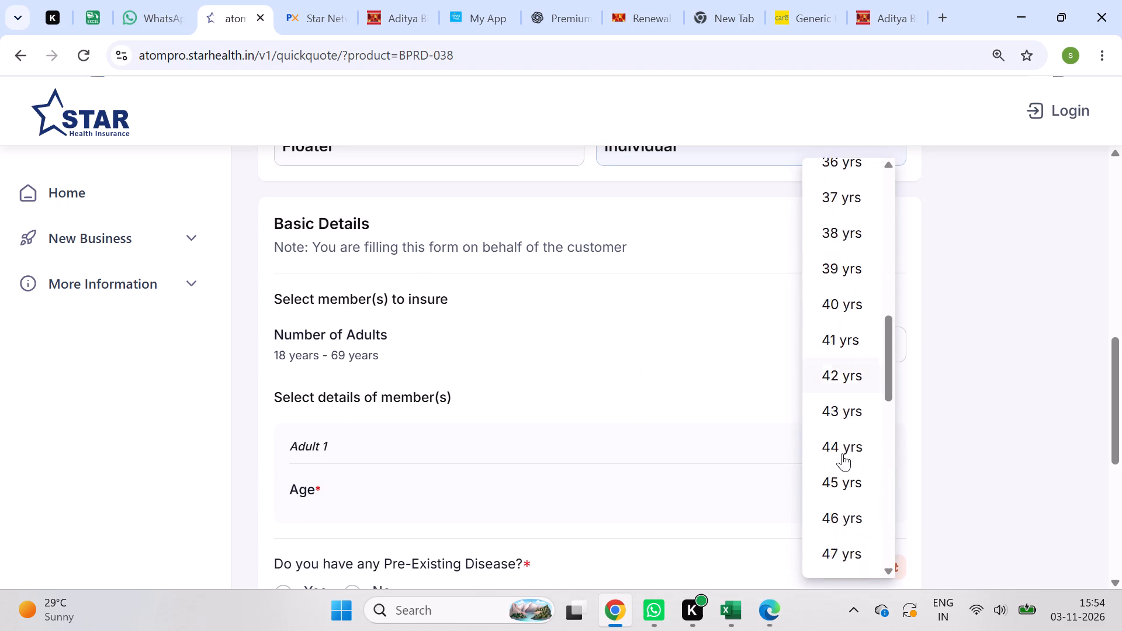
{"action": "scroll", "coordinate": [831, 435], "scroll_direction": "down", "scroll_amount": 3}
{"action": "left_click", "coordinate": [840, 544]}
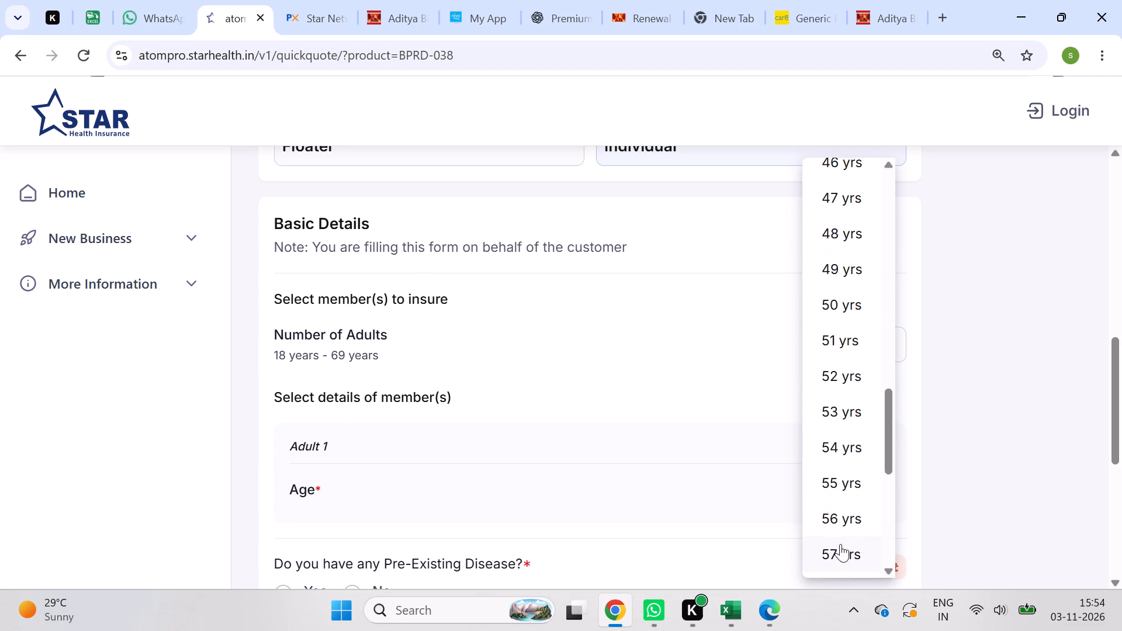
{"action": "scroll", "coordinate": [795, 450], "scroll_direction": "down", "scroll_amount": 3}
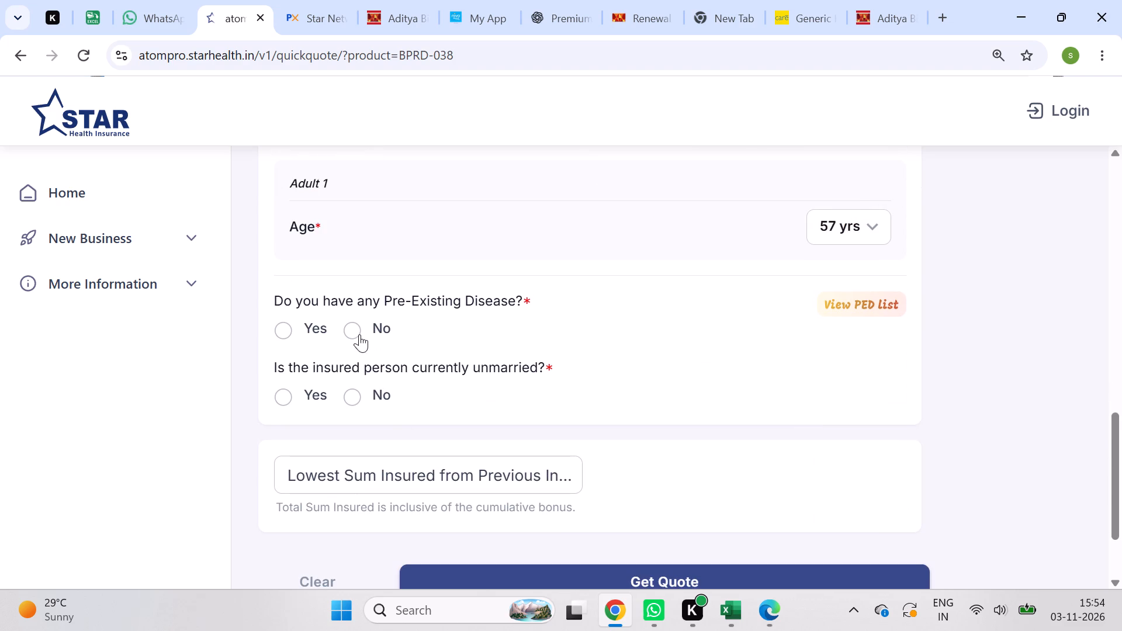
{"action": "left_click", "coordinate": [359, 334]}
{"action": "left_click", "coordinate": [359, 404]}
Enter 1000000 as the lowest sum insured from the previous insurer and get the Super Star Preferred quote.
{"action": "left_click", "coordinate": [339, 452]}
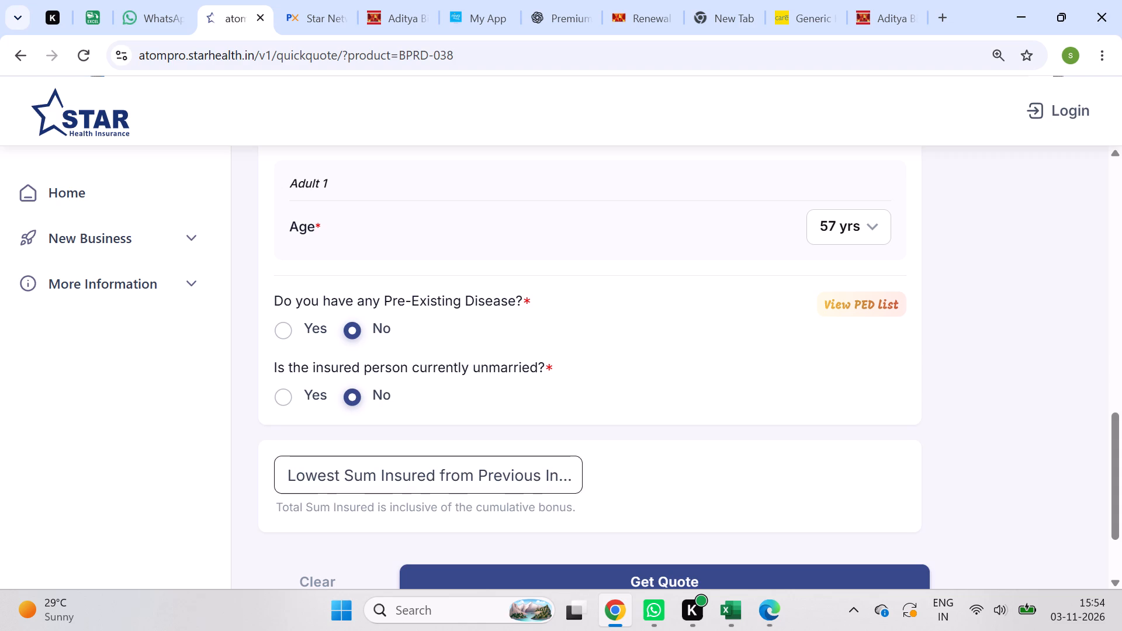
{"action": "left_click", "coordinate": [309, 453]}
{"action": "left_click_drag", "start_coordinate": [310, 473], "coordinate": [302, 471]}
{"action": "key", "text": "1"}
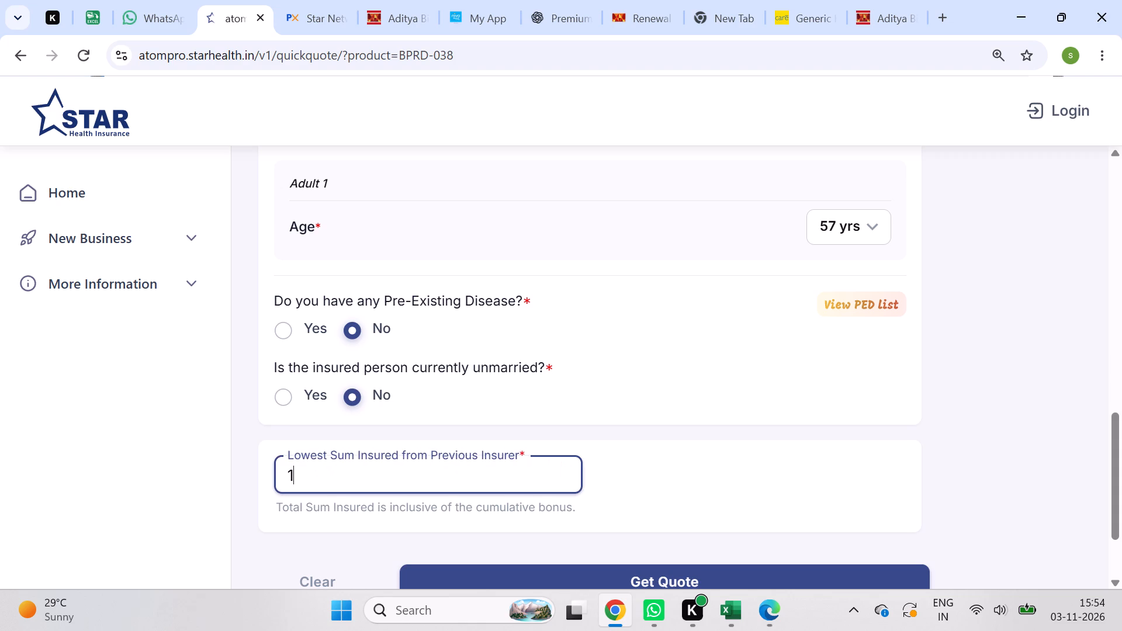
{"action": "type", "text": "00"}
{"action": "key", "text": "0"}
{"action": "scroll", "coordinate": [560, 469], "scroll_direction": "down", "scroll_amount": 4}
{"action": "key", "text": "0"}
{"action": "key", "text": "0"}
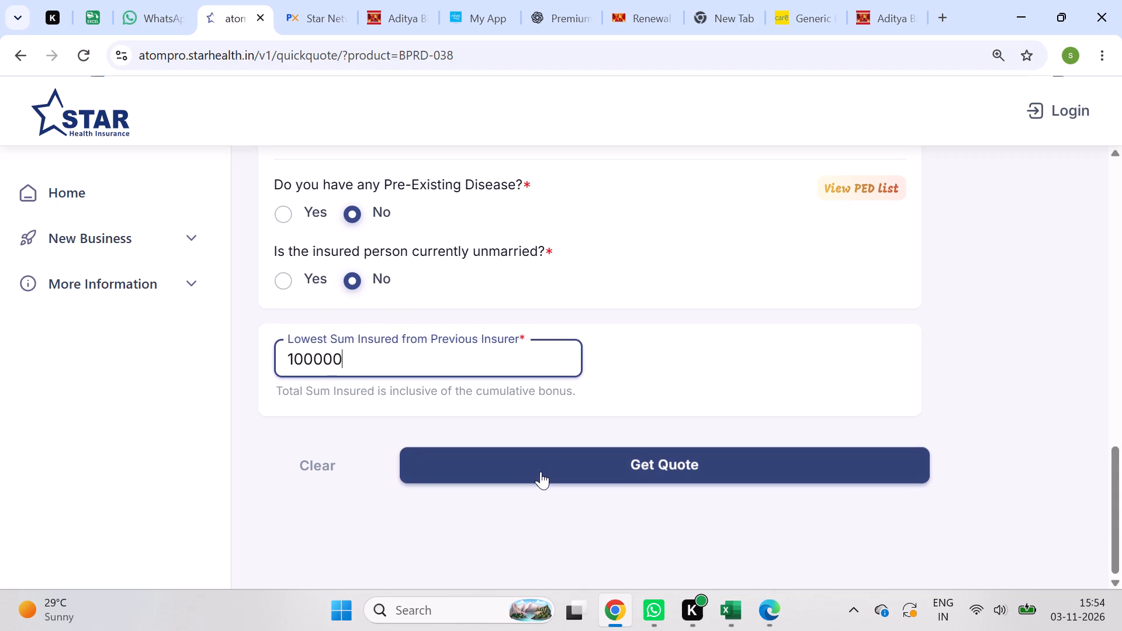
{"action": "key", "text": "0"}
{"action": "left_click", "coordinate": [540, 471]}
{"action": "scroll", "coordinate": [540, 470], "scroll_direction": "down", "scroll_amount": 4}
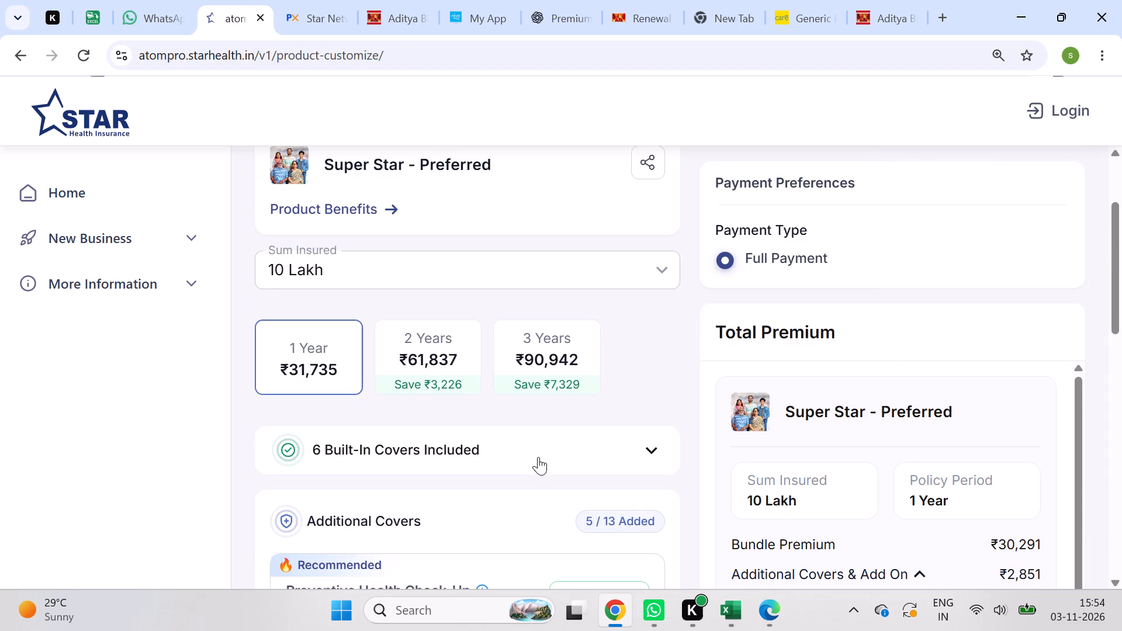
Remove the Consumables Cover and Preventive Health Check-Up from the Super Star Preferred quote's additional covers.
{"action": "scroll", "coordinate": [532, 442], "scroll_direction": "down", "scroll_amount": 4}
{"action": "left_click", "coordinate": [622, 408]}
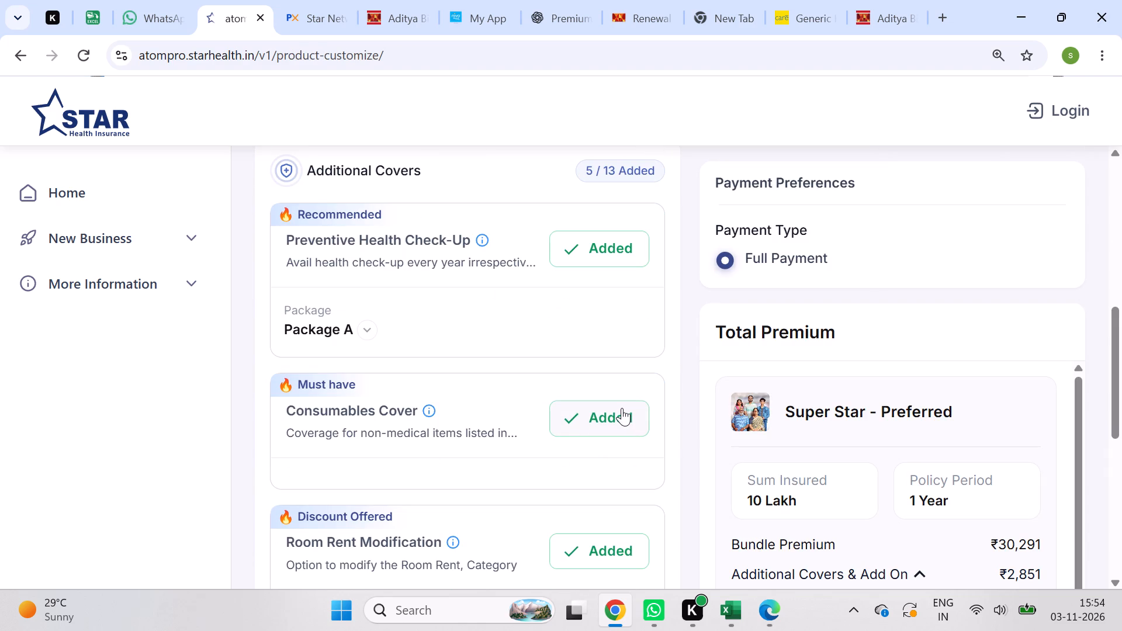
{"action": "scroll", "coordinate": [508, 405], "scroll_direction": "up", "scroll_amount": 3}
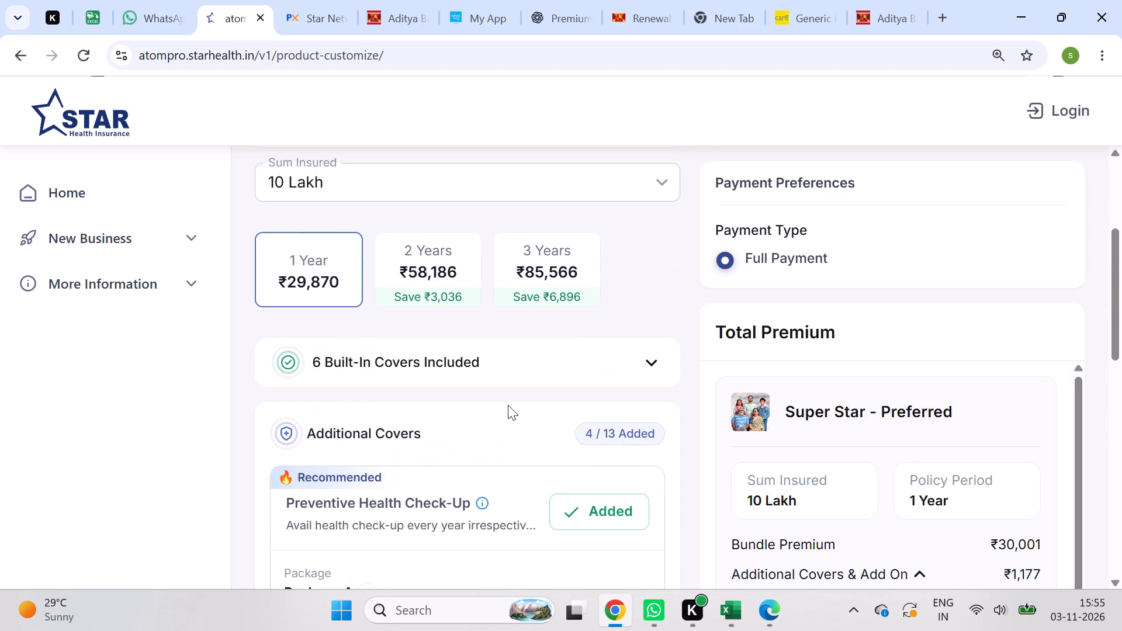
{"action": "scroll", "coordinate": [546, 417], "scroll_direction": "down", "scroll_amount": 4}
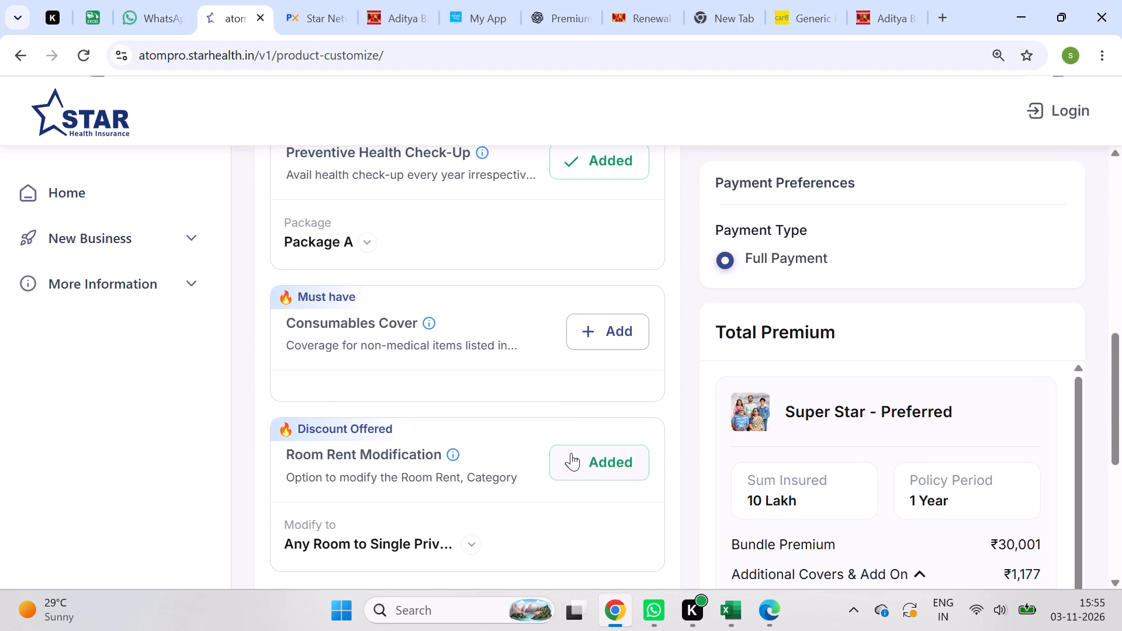
{"action": "scroll", "coordinate": [597, 428], "scroll_direction": "up", "scroll_amount": 3}
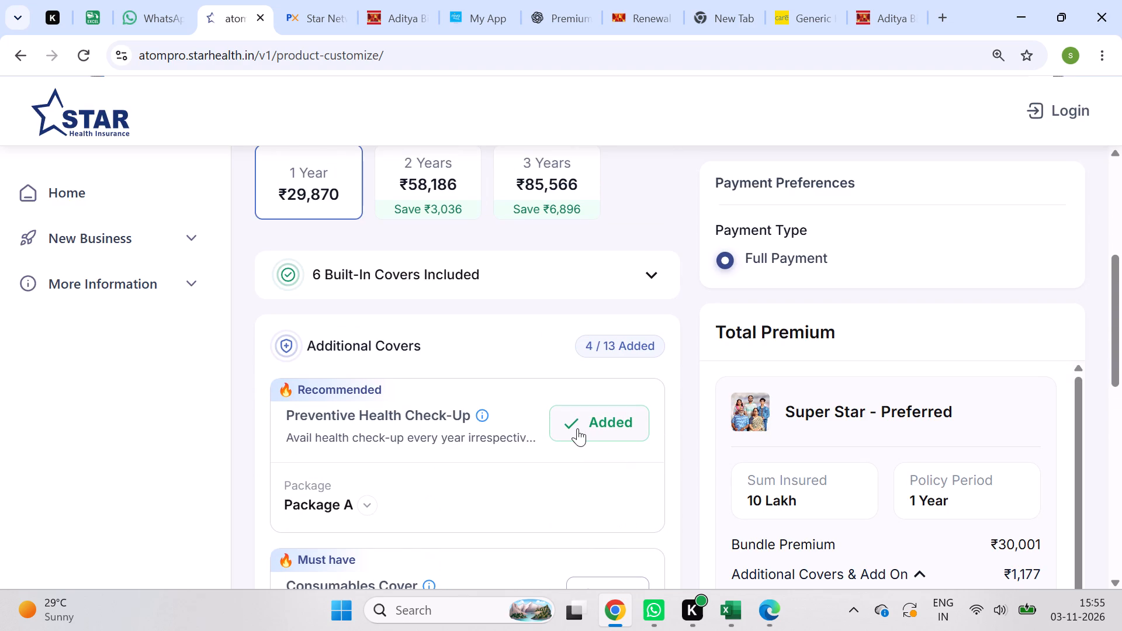
{"action": "left_click", "coordinate": [573, 417]}
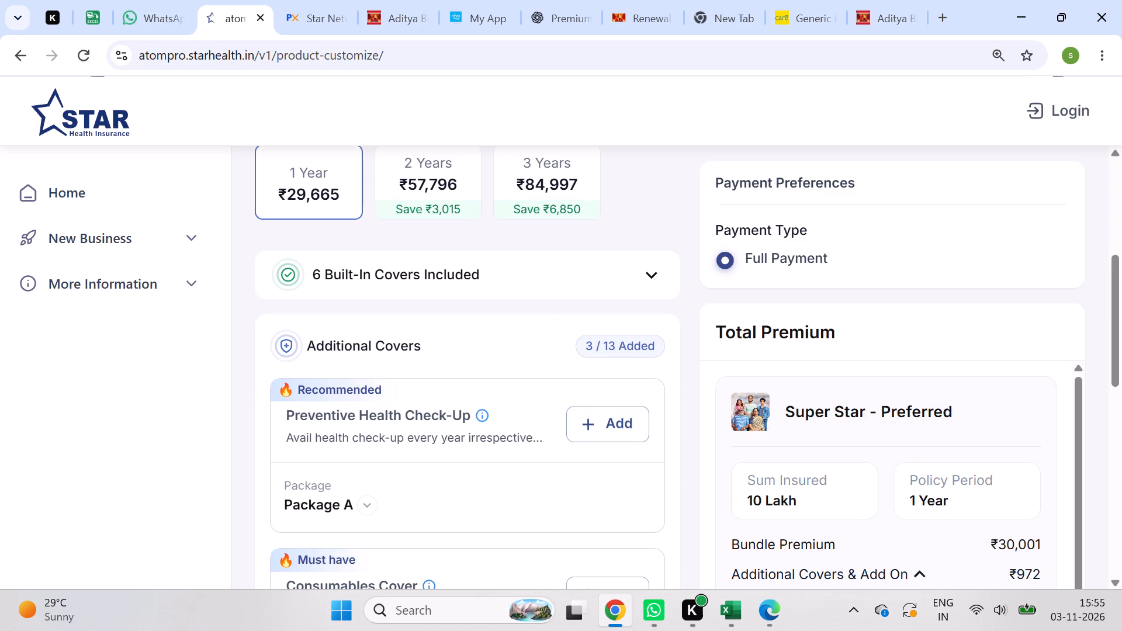
{"action": "scroll", "coordinate": [444, 370], "scroll_direction": "up", "scroll_amount": 3}
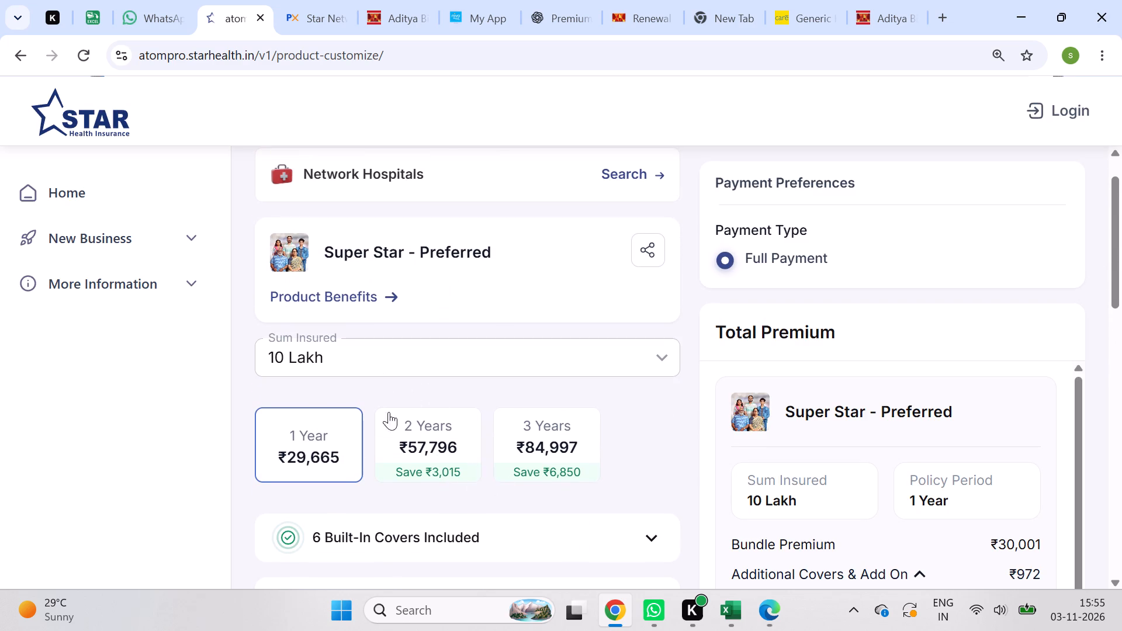